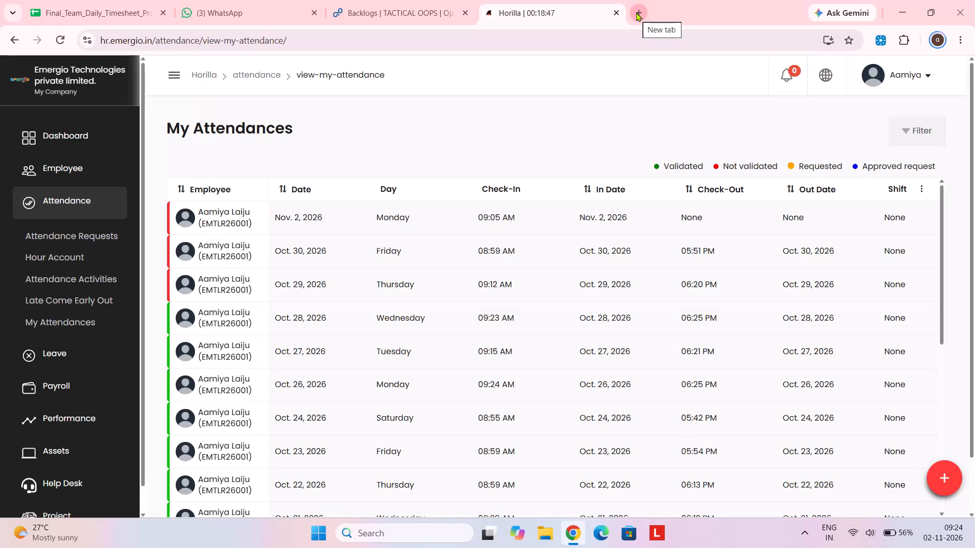
# Switch to the daily timesheet spreadsheet and copy the two 02-Nov-2026 dates from rows 479–480 into rows 481–482.
pyautogui.click(94, 7)
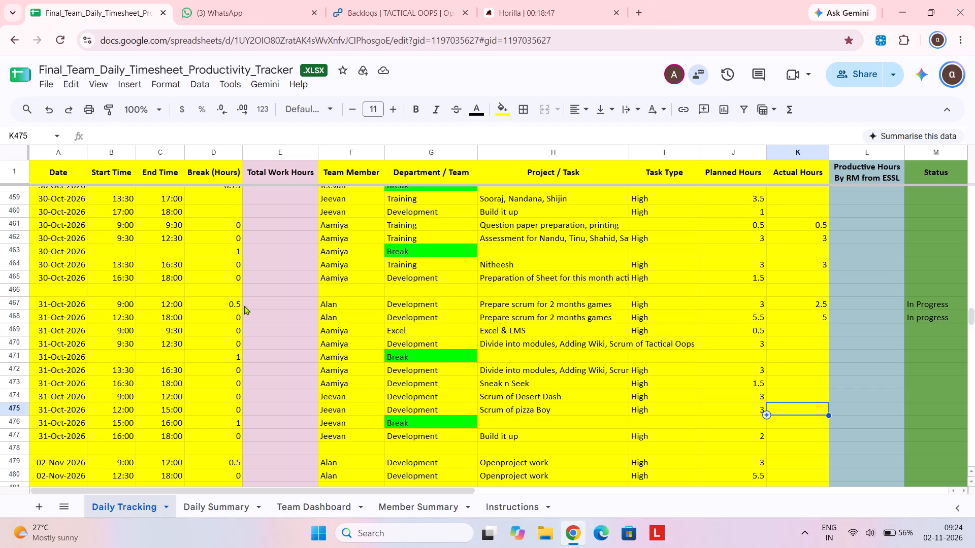
pyautogui.scroll(-5, 246, 315)
pyautogui.scroll(2, 246, 315)
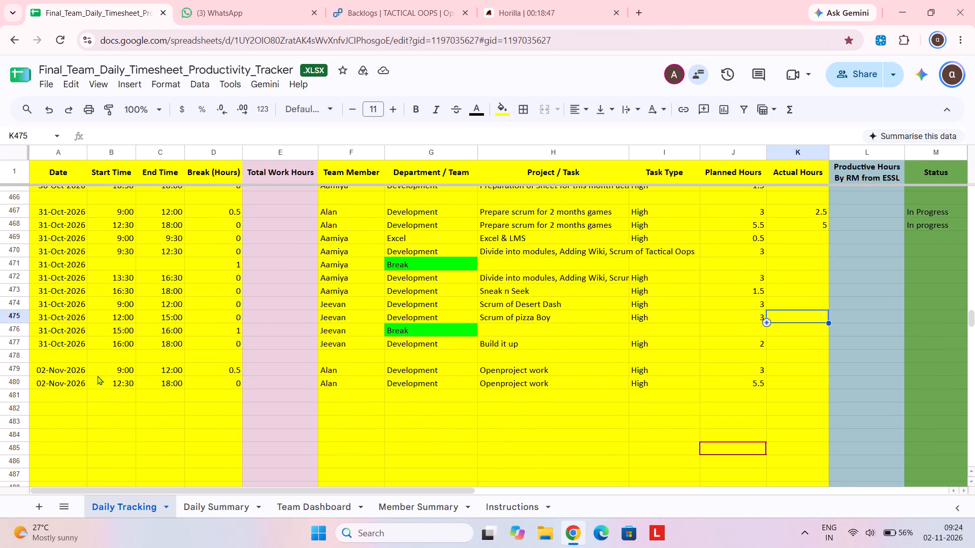
pyautogui.moveTo(61, 368); pyautogui.dragTo(59, 384)
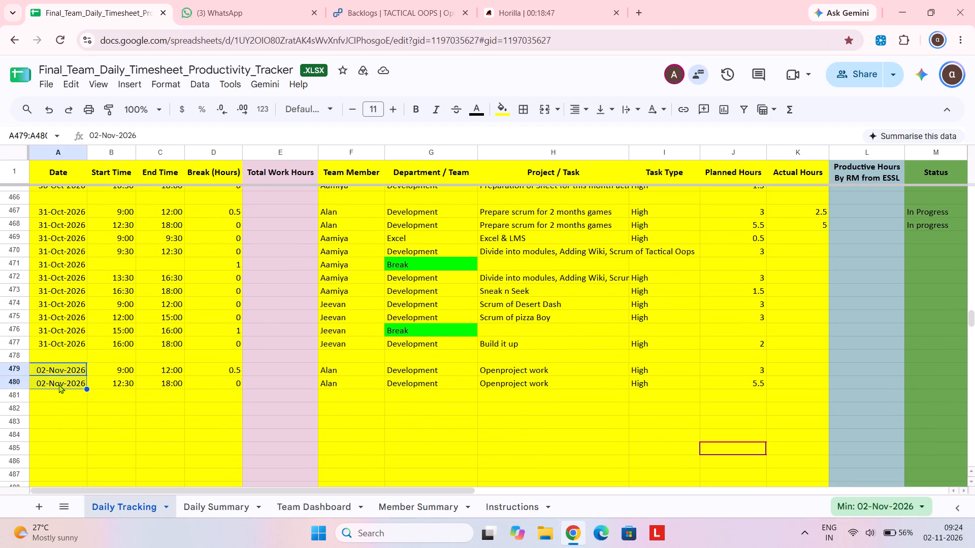
pyautogui.hotkey('ctrl', 'c')
pyautogui.click(59, 396)
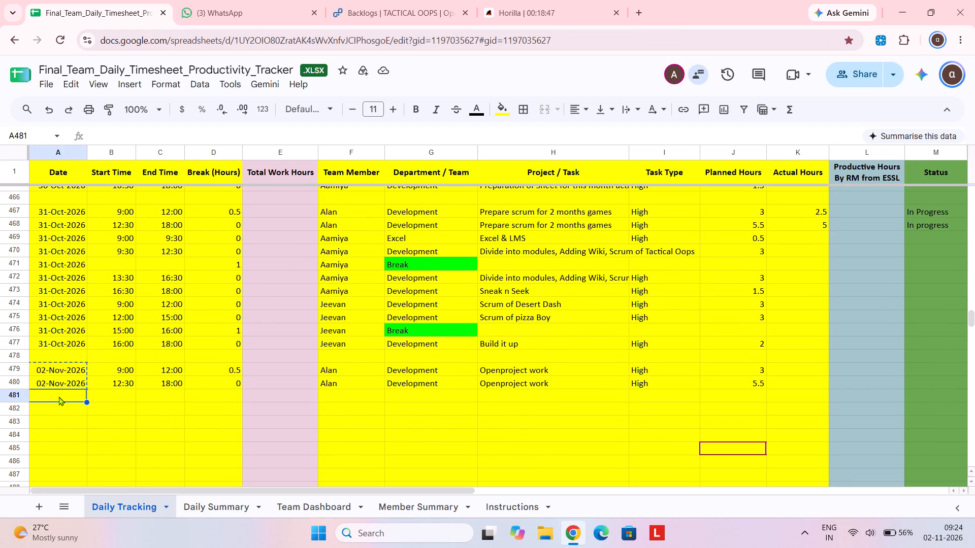
pyautogui.hotkey('ctrl', 'v')
# Enter start and end times of 9:05 to 9:20 in row 481 and 9:20 to 12:20 in row 482.
pyautogui.click(115, 396)
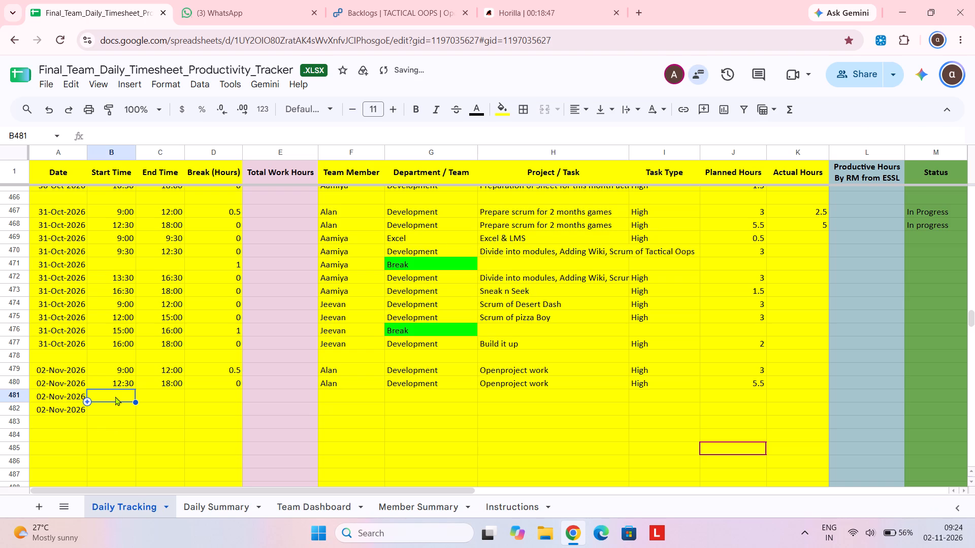
pyautogui.write('9:')
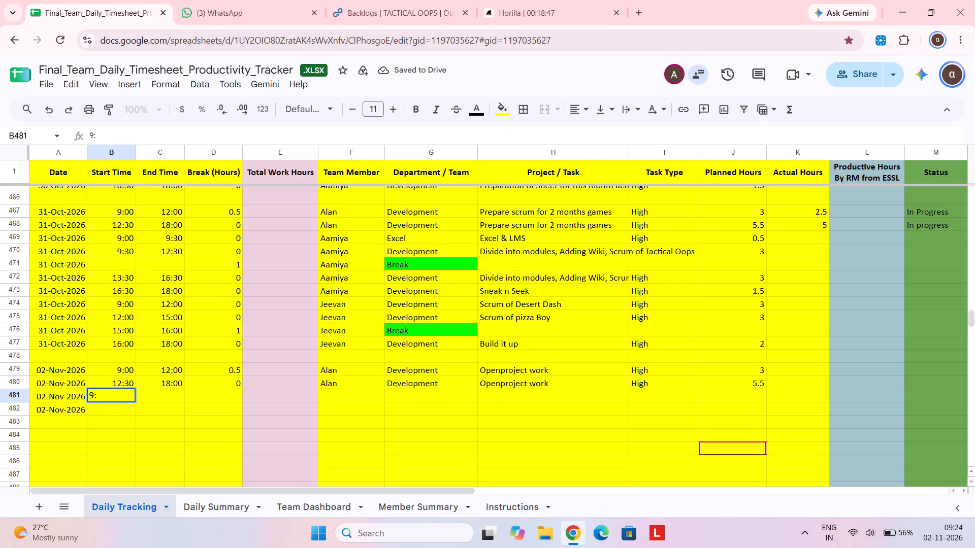
pyautogui.write('05')
pyautogui.press('Right')
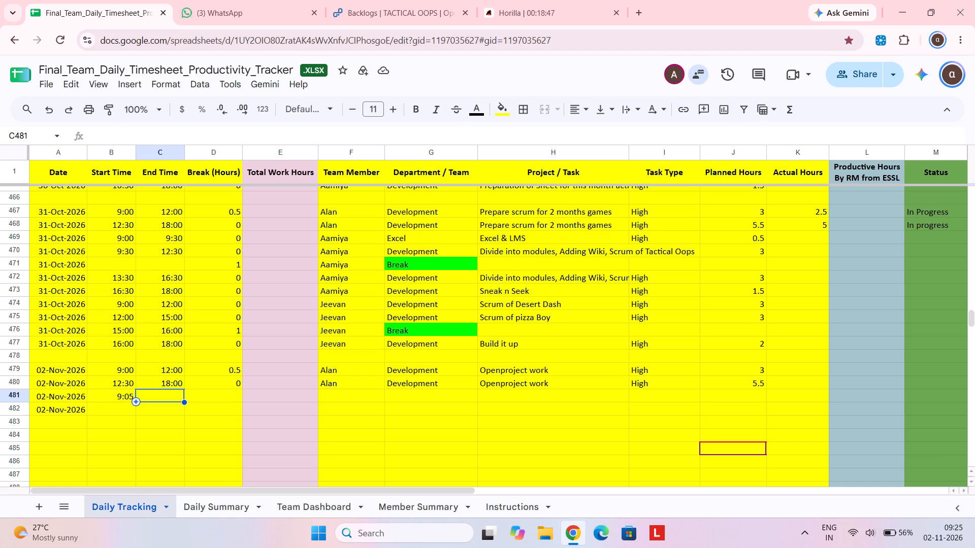
pyautogui.write('9:')
pyautogui.write('20')
pyautogui.press('Down')
pyautogui.press('Left')
pyautogui.write('9:20')
pyautogui.press('Right')
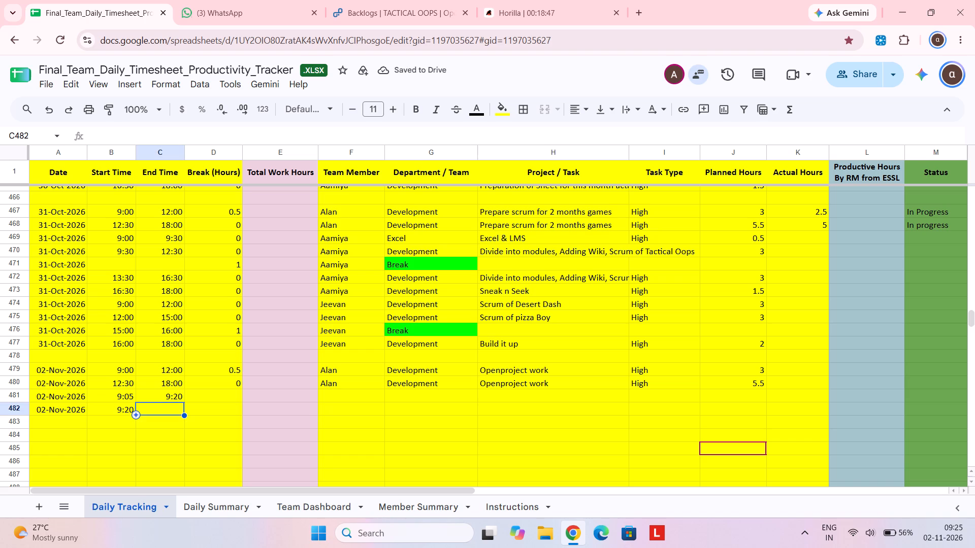
pyautogui.write('12:20')
pyautogui.press('Right')
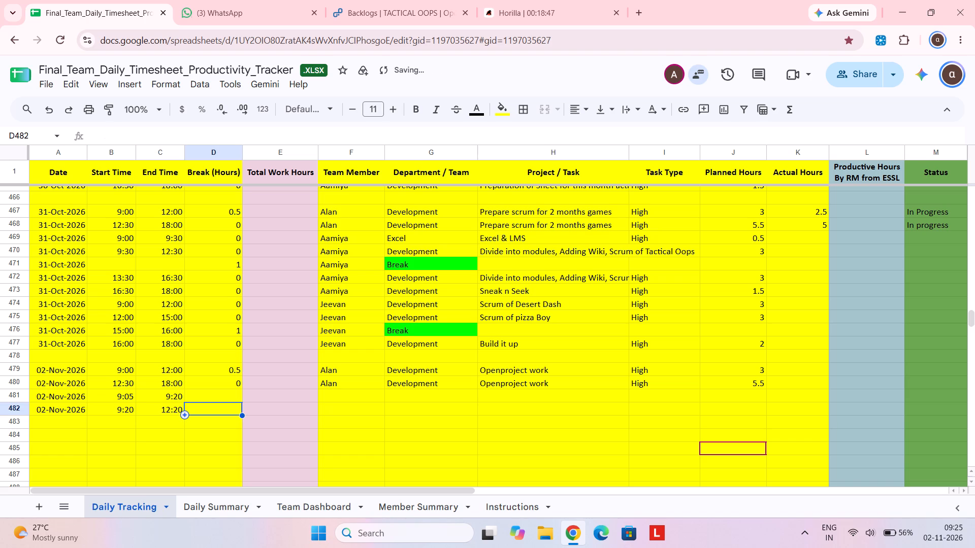
# Enter break hours of 0 in rows 481 and 482 and 1 in row 483.
pyautogui.press('Up')
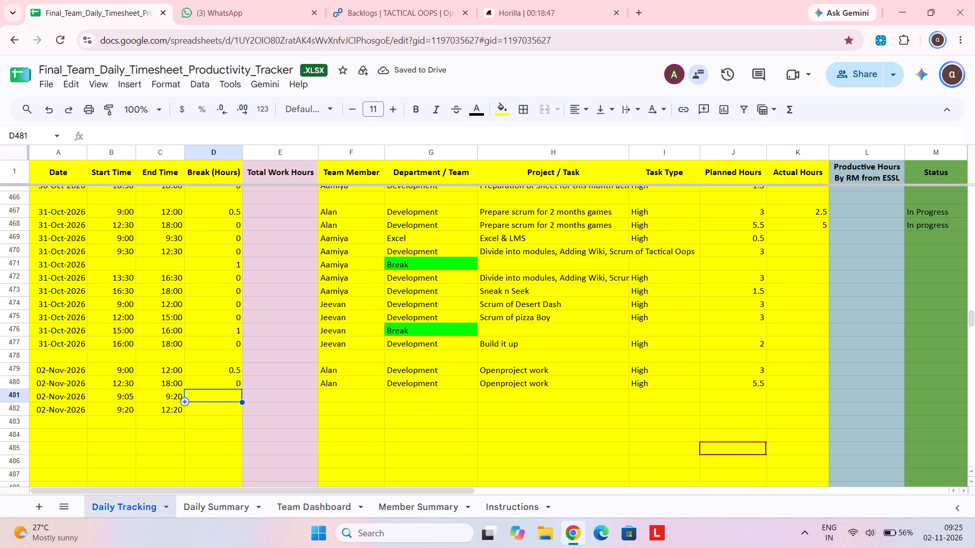
pyautogui.press('0')
pyautogui.press('Down')
pyautogui.press('0')
pyautogui.press('Down')
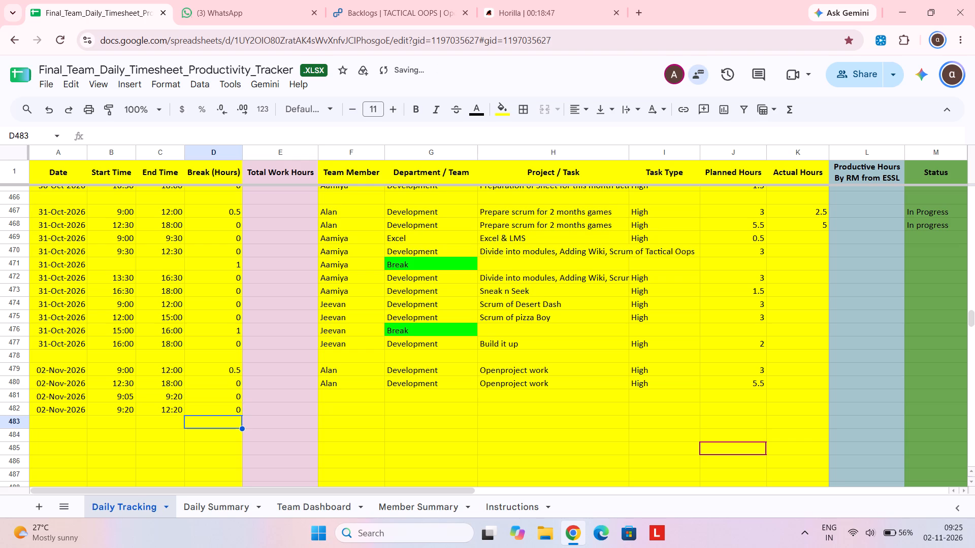
pyautogui.press('1')
pyautogui.press('Right')
pyautogui.press('Right')
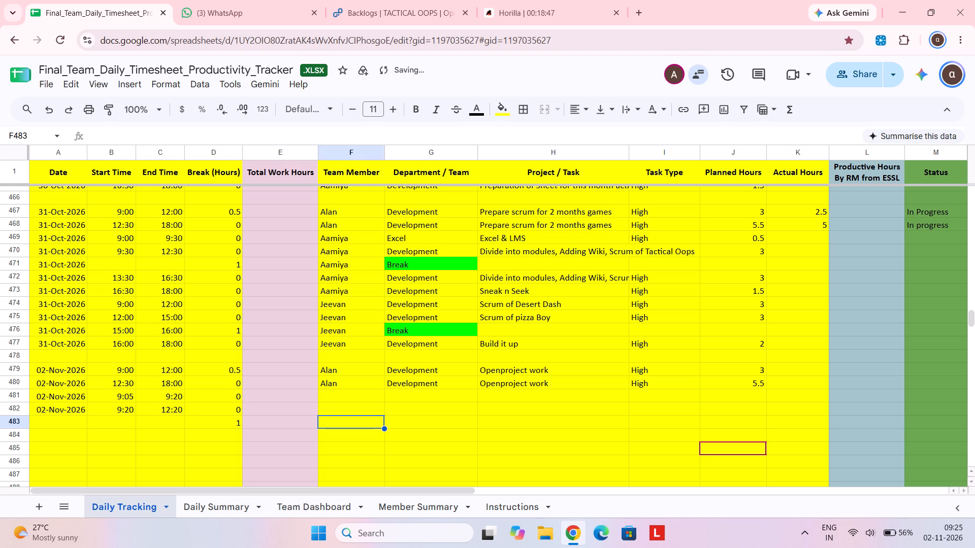
# Fill row 484 with start time 13:20, end time 16:20 and 0 break hours.
pyautogui.press('Down')
pyautogui.press('Left')
pyautogui.press('Left')
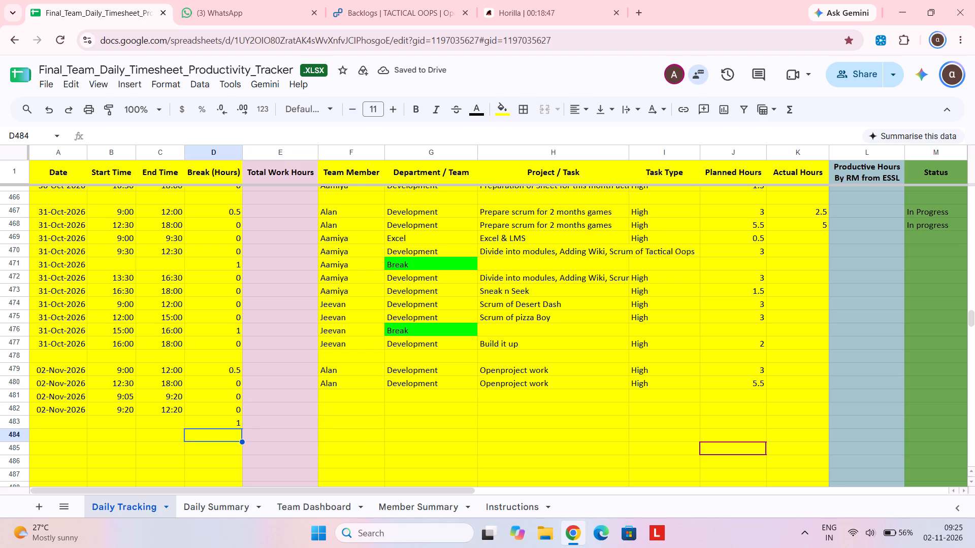
pyautogui.press('Left')
pyautogui.press('Left')
pyautogui.write('13')
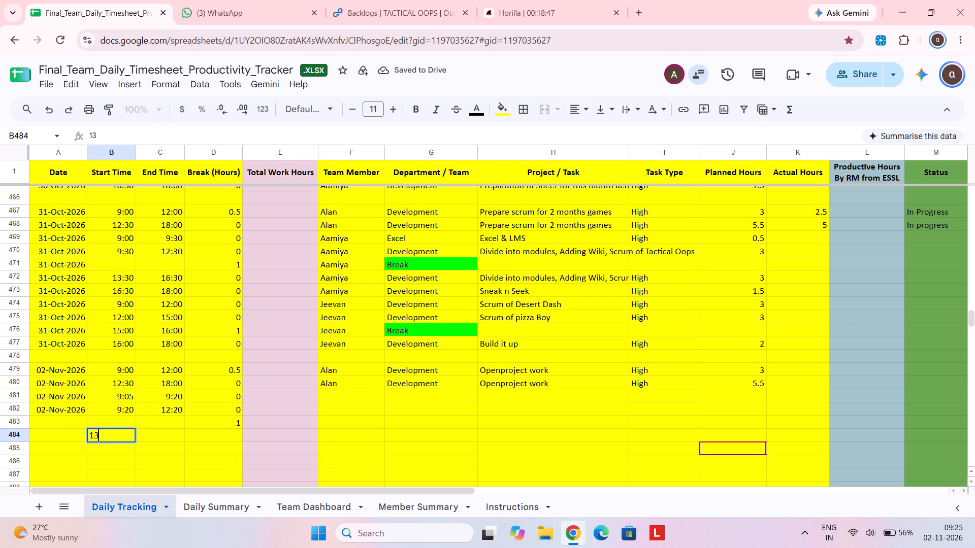
pyautogui.hotkey('shift', ':')
pyautogui.write('20')
pyautogui.press('Right')
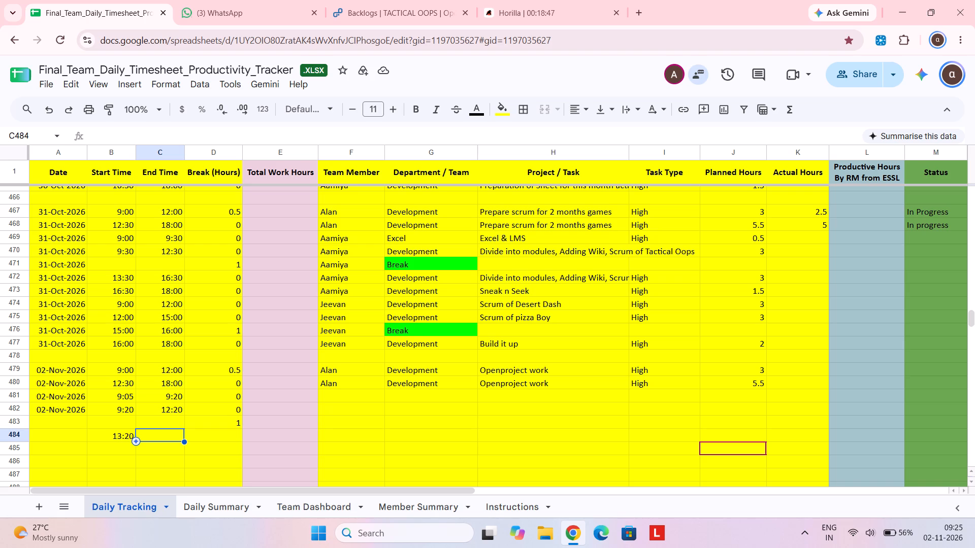
pyautogui.write('16:20')
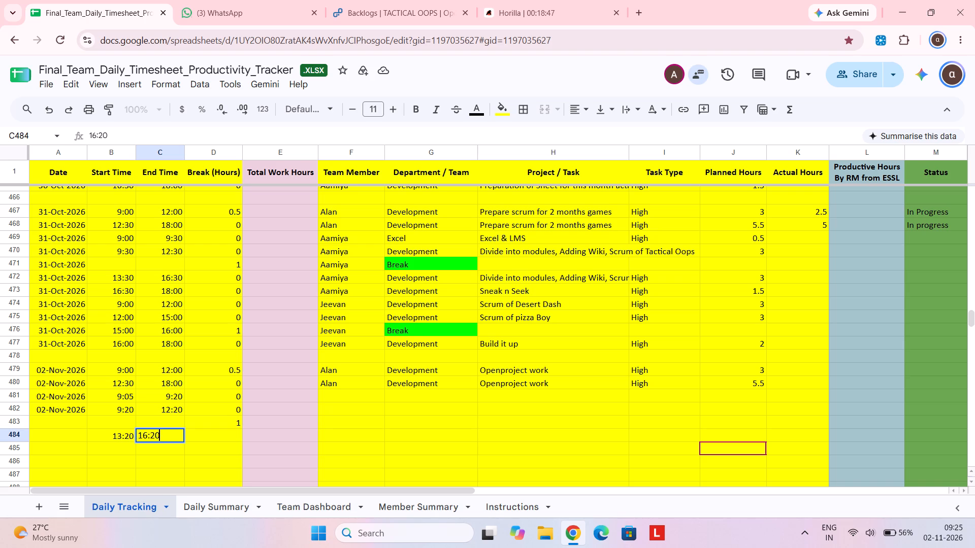
pyautogui.press('Right')
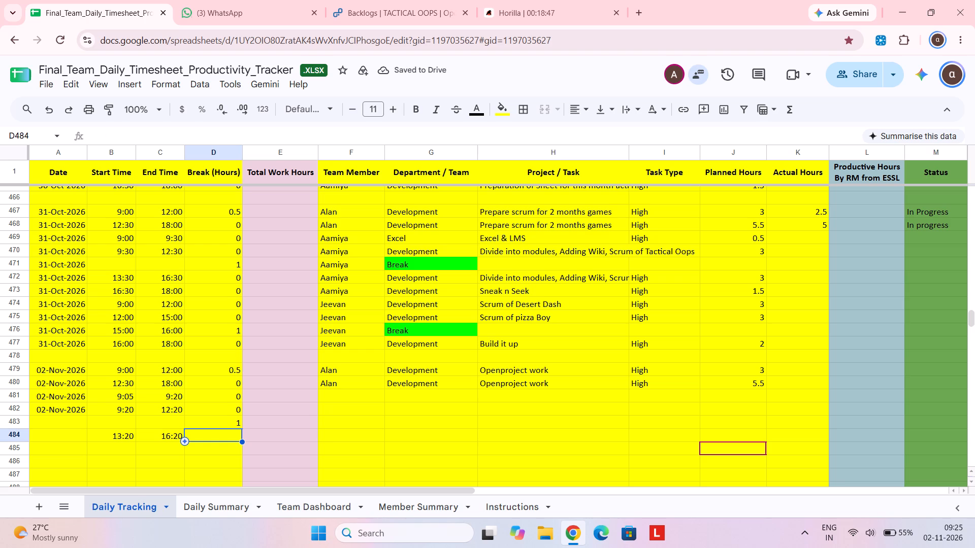
pyautogui.press('0')
pyautogui.press('Down')
# Fill row 485 with start time 16:20, end time 18:00 and 0 break hours.
pyautogui.press('Left')
pyautogui.press('Left')
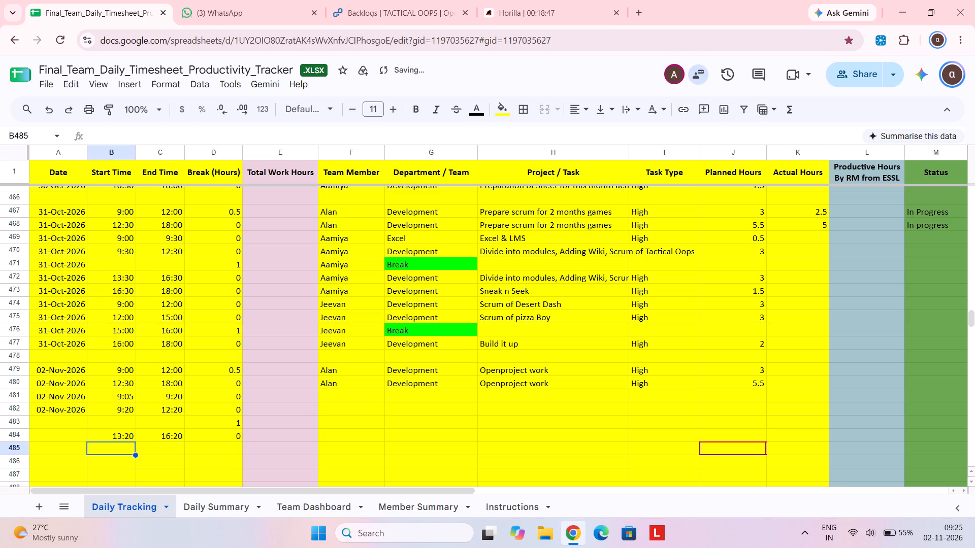
pyautogui.write('16')
pyautogui.write(':20')
pyautogui.press('Right')
pyautogui.write('18:00')
pyautogui.press('Right')
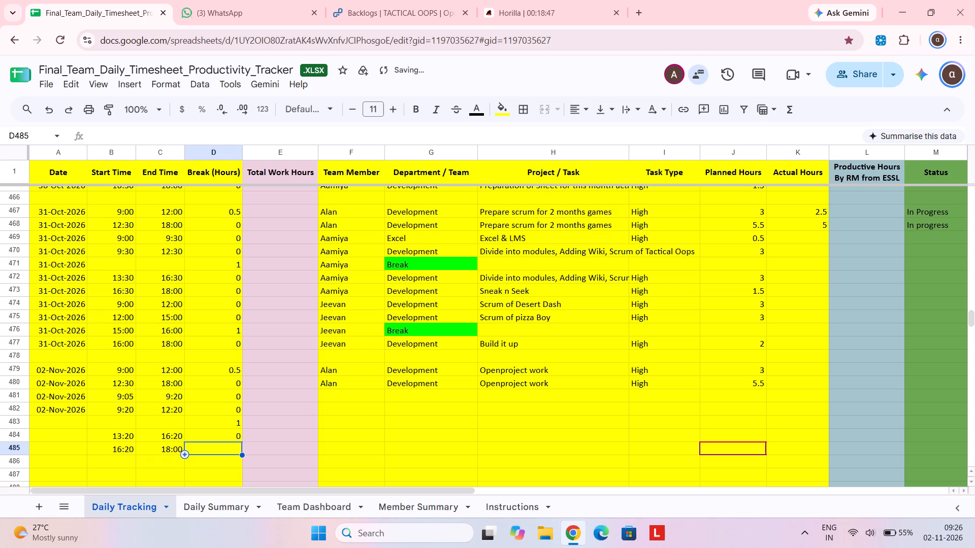
pyautogui.press('0')
pyautogui.press('Right')
pyautogui.press('Right')
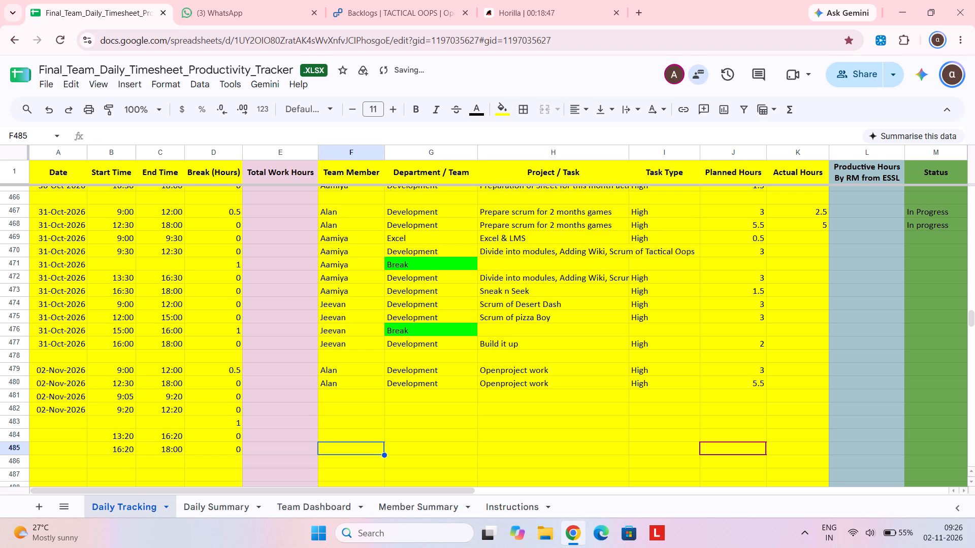
# Copy the 02-Nov-2026 dates from rows 480–482 into the Date cells of rows 483–485.
pyautogui.hscroll(-2, 115, 396)
pyautogui.hscroll(2, 154, 372)
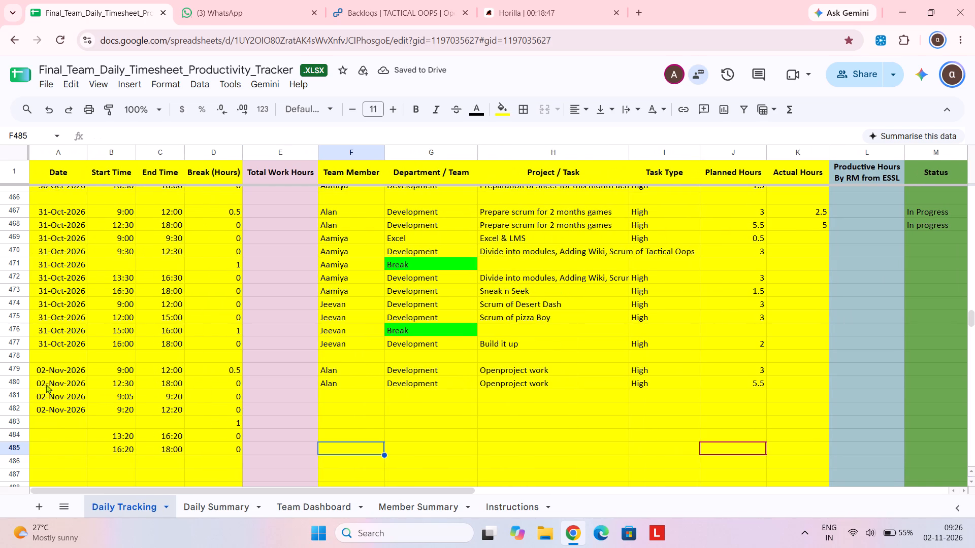
pyautogui.moveTo(46, 382); pyautogui.dragTo(42, 413)
pyautogui.hotkey('ctrl', 'c')
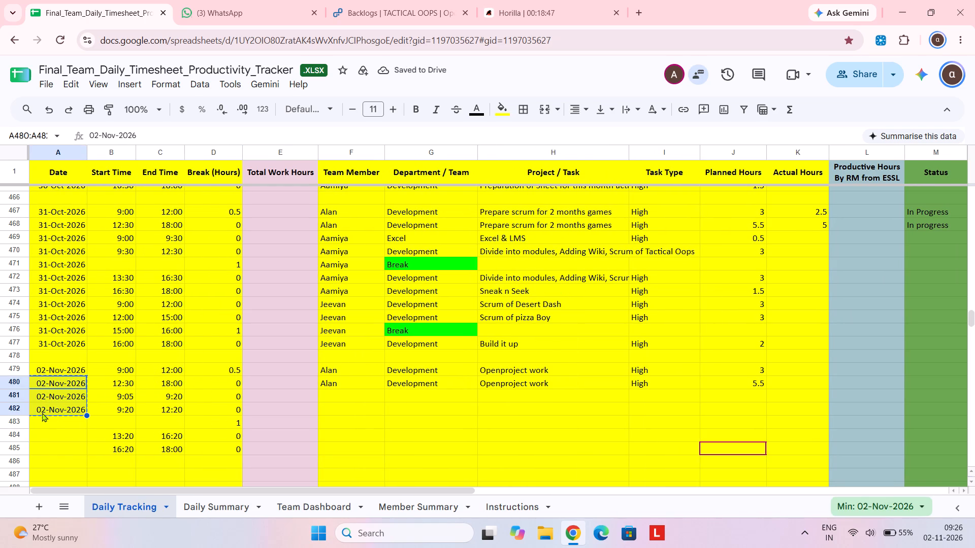
pyautogui.click(54, 422)
pyautogui.hotkey('ctrl', 'v')
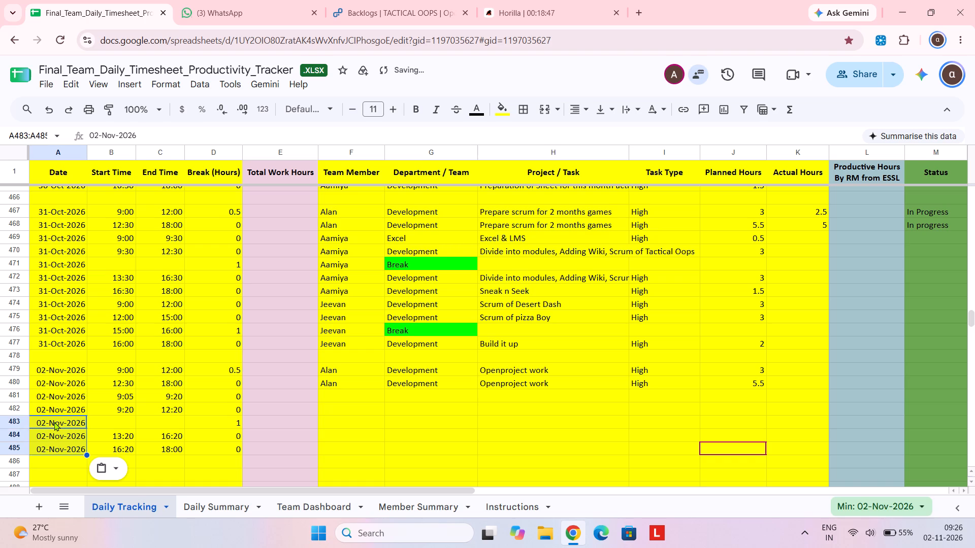
# Copy the 02-Nov-2026 dates from rows 480–484 into the Date cells of rows 486–490.
pyautogui.scroll(-1, 155, 424)
pyautogui.moveTo(43, 353); pyautogui.dragTo(43, 365)
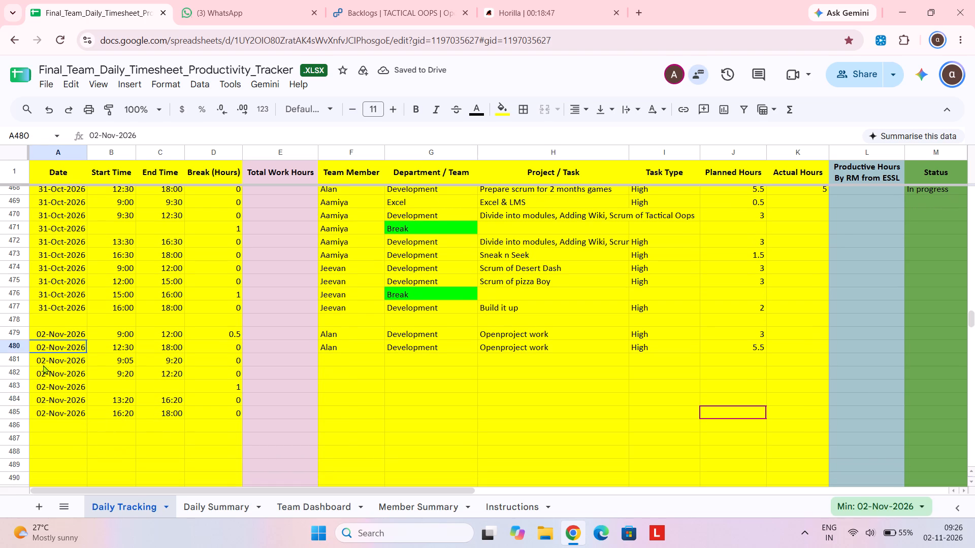
pyautogui.moveTo(43, 365); pyautogui.dragTo(48, 396)
pyautogui.hotkey('ctrl', 'c')
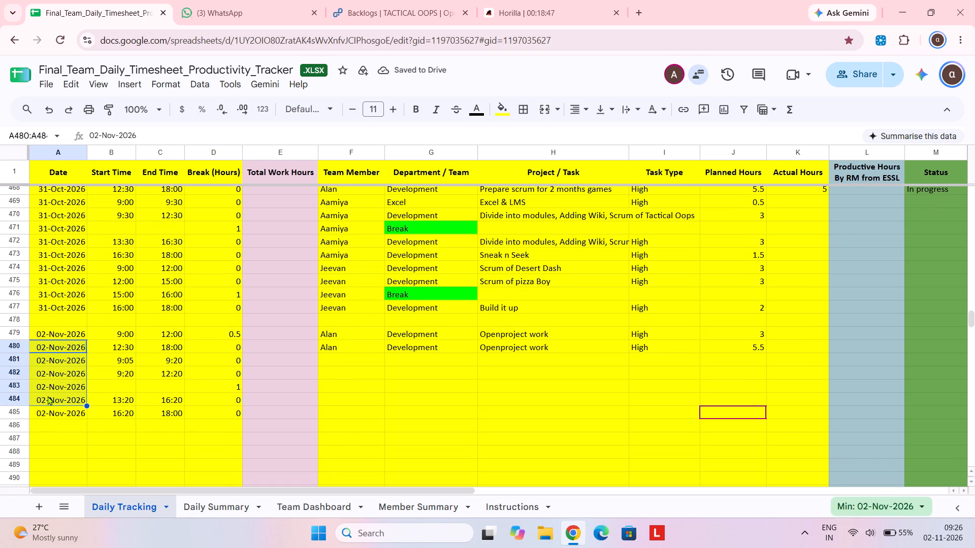
pyautogui.click(45, 428)
pyautogui.hotkey('ctrl', 'v')
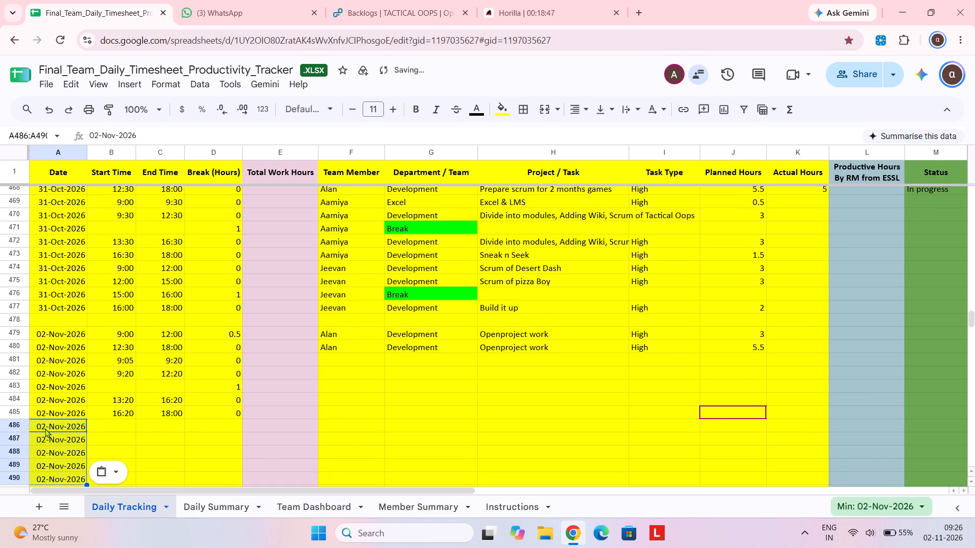
# Enter Aamiya as the team member in rows 481 to 485.
pyautogui.scroll(-1, 191, 387)
pyautogui.click(162, 410)
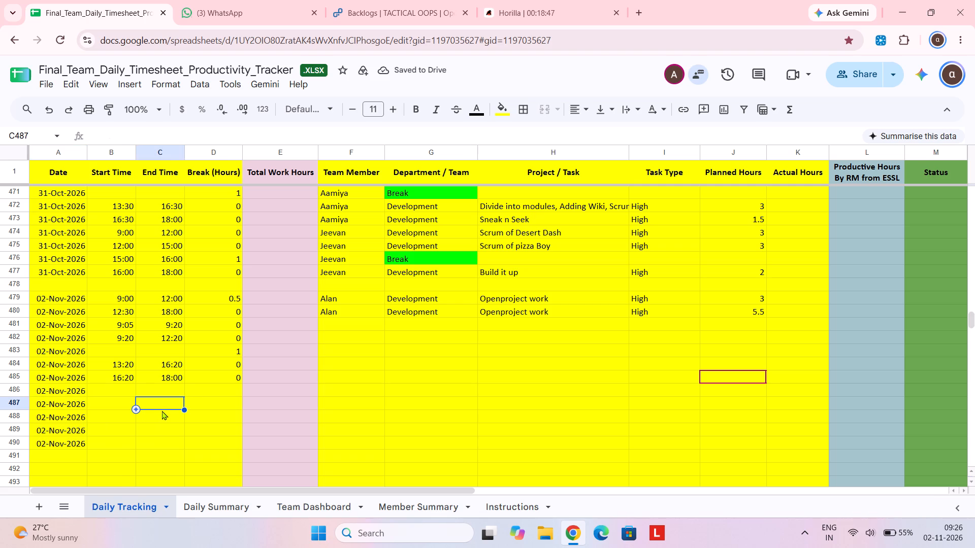
pyautogui.scroll(3, 162, 410)
pyautogui.scroll(-1, 235, 430)
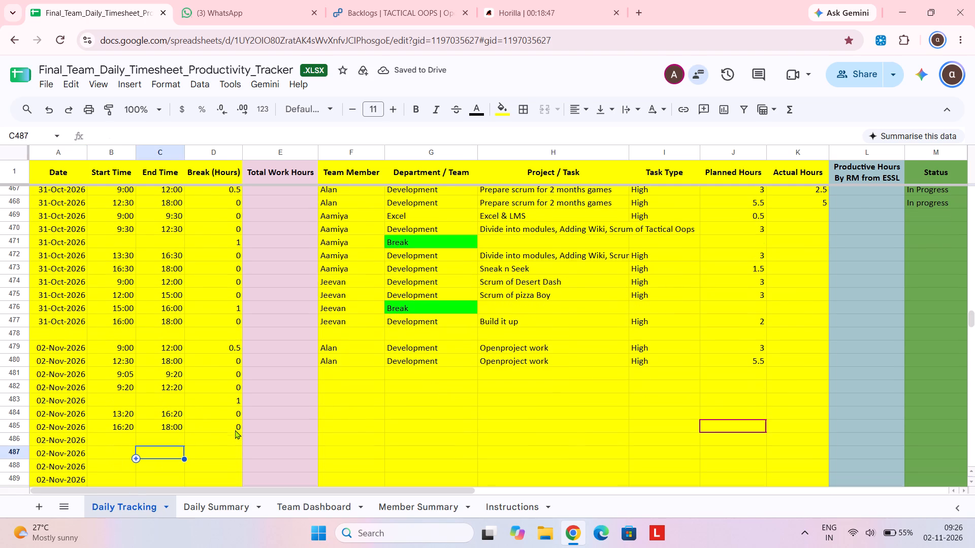
pyautogui.scroll(-1, 235, 430)
pyautogui.click(337, 402)
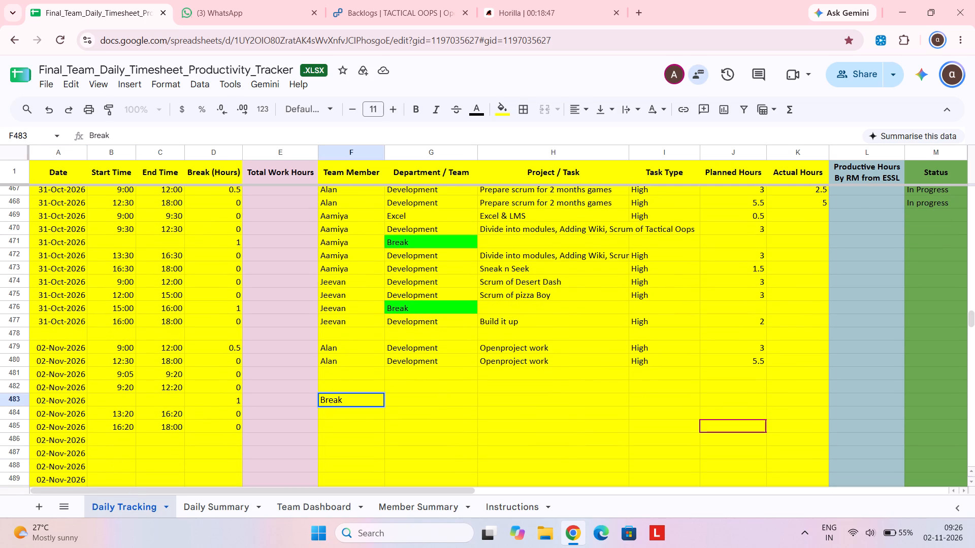
pyautogui.press('BackSpace')
pyautogui.press('BackSpace')
pyautogui.press('BackSpace')
pyautogui.press('BackSpace')
pyautogui.press('BackSpace')
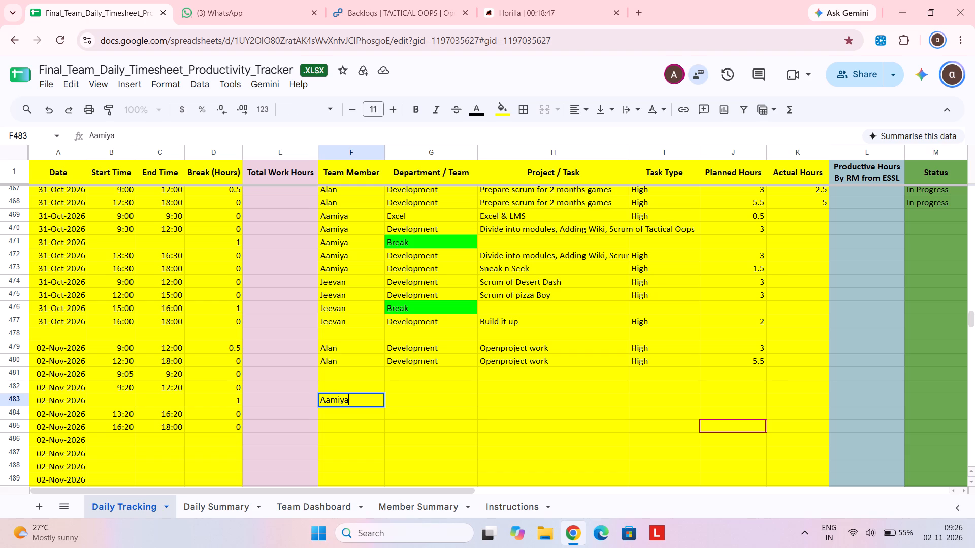
pyautogui.press('Up')
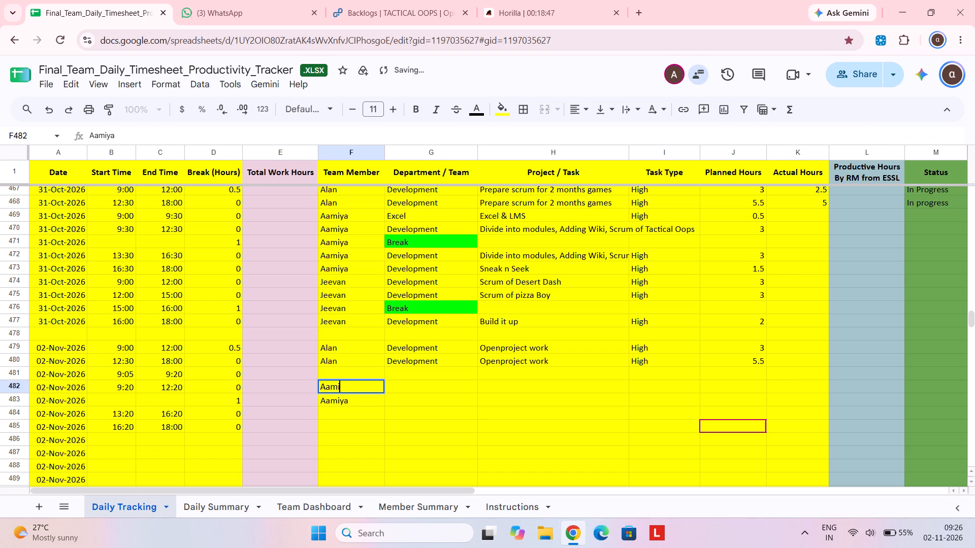
pyautogui.press('Up')
pyautogui.press('a')
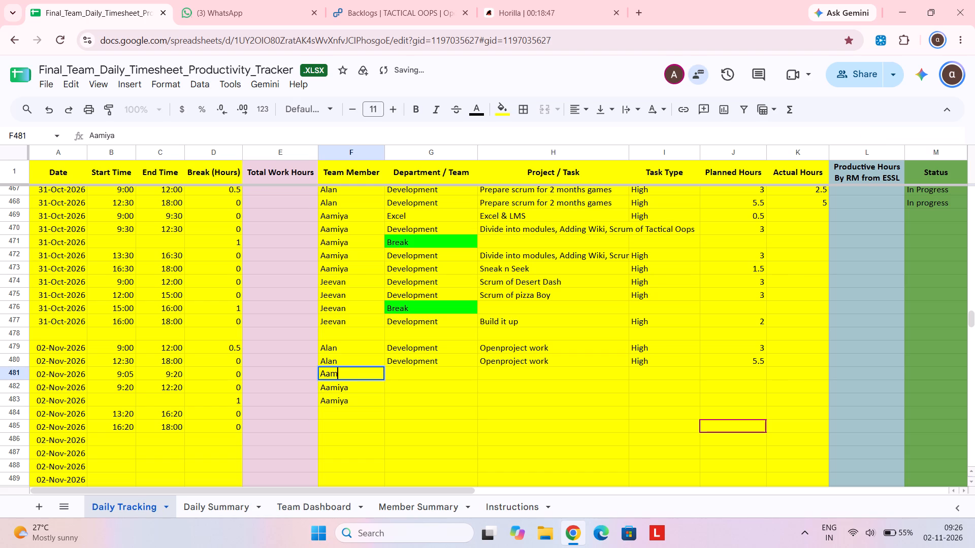
pyautogui.press('Down')
pyautogui.press('Down')
pyautogui.press('Down')
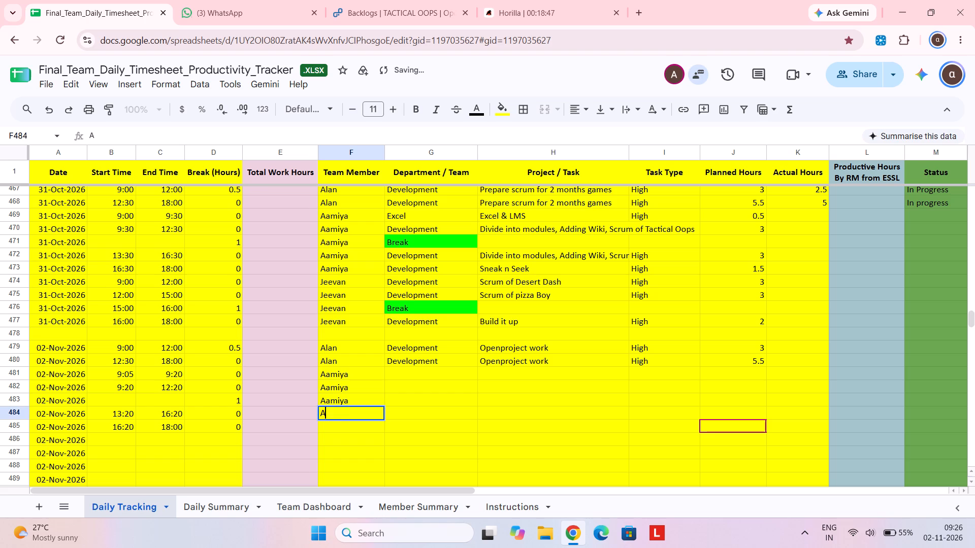
pyautogui.press('Down')
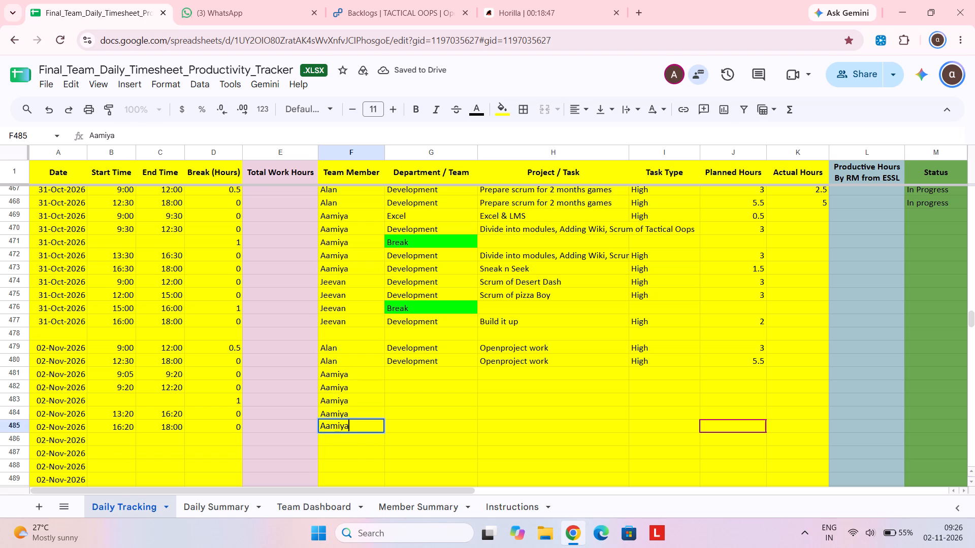
pyautogui.press('Right')
# Fill row 481 with department Excel and project/task "Excel filling".
pyautogui.press('Up')
pyautogui.press('Up')
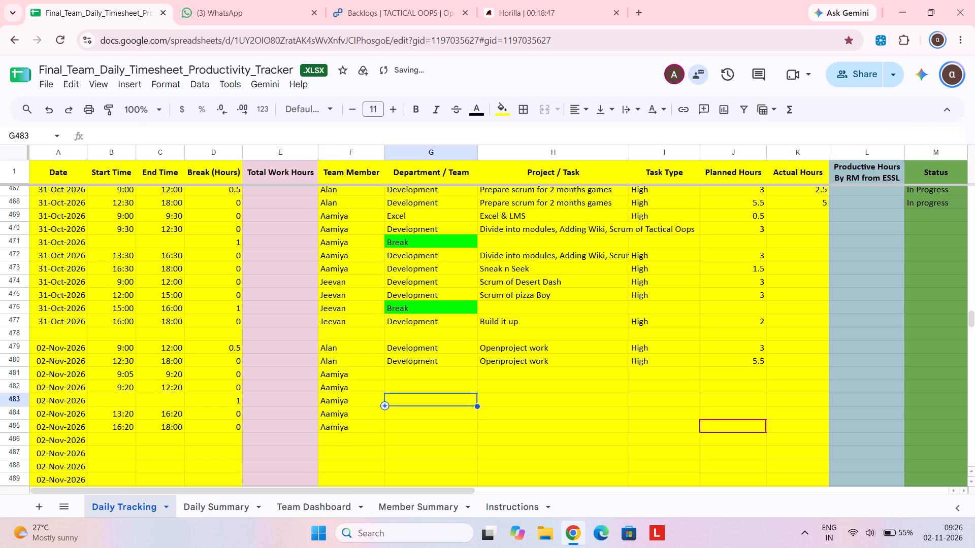
pyautogui.press('Up')
pyautogui.press('Up')
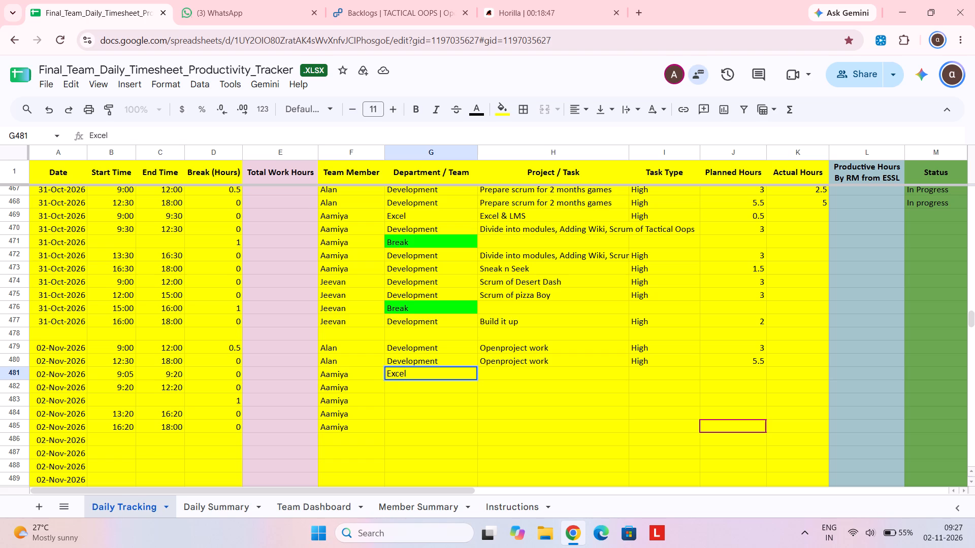
pyautogui.press('Right')
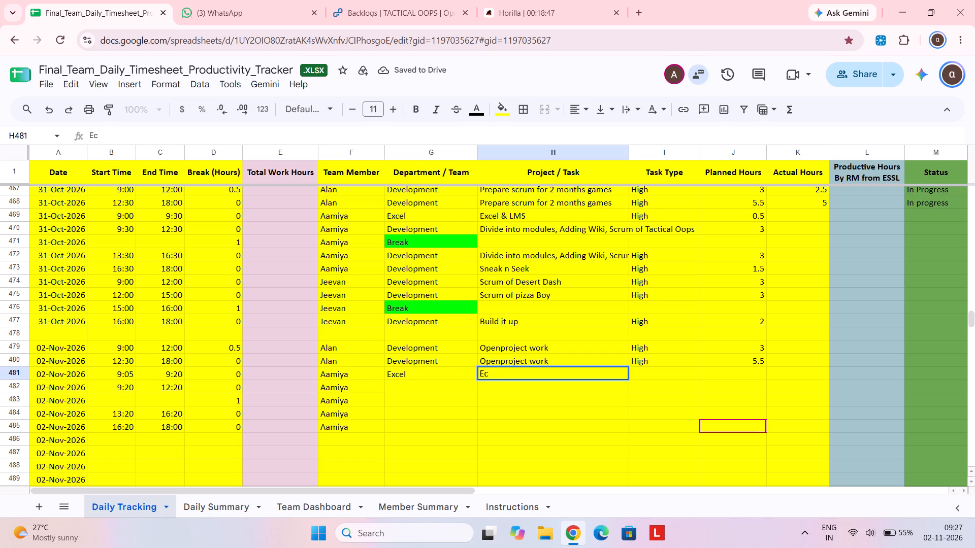
pyautogui.press('BackSpace')
pyautogui.write('xcel')
pyautogui.press('space')
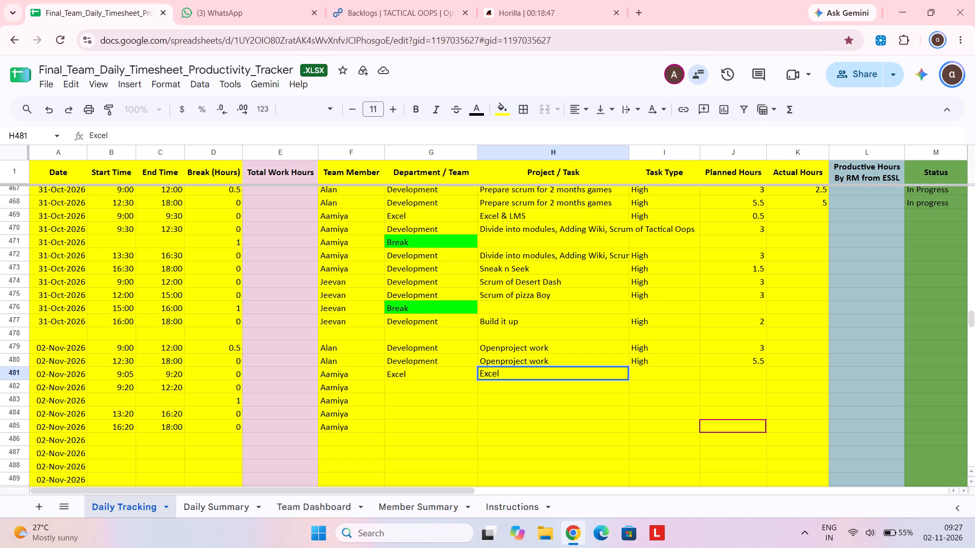
pyautogui.write('filling')
pyautogui.press('Down')
# Fill row 482 with department Training and project/task "Nandu, Tinu".
pyautogui.press('Left')
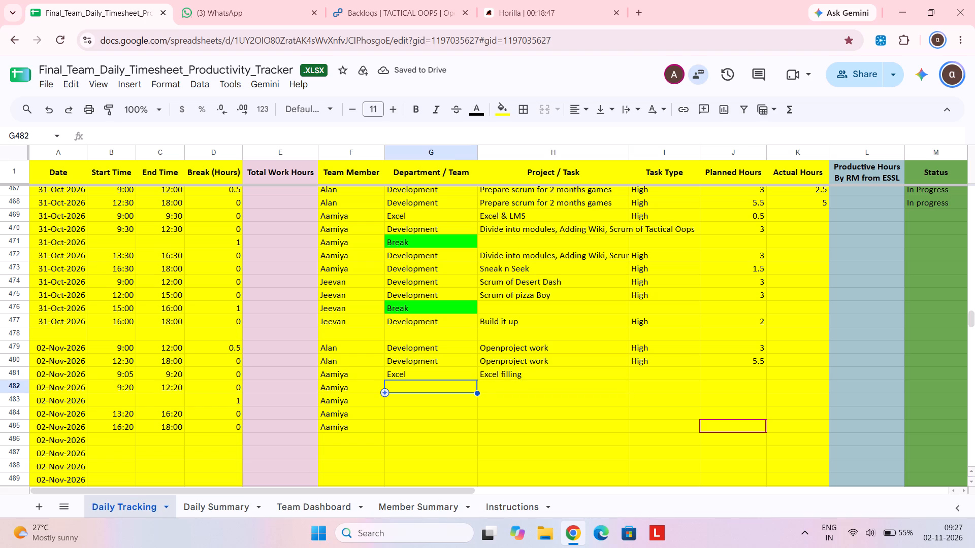
pyautogui.write('ining')
pyautogui.press('Right')
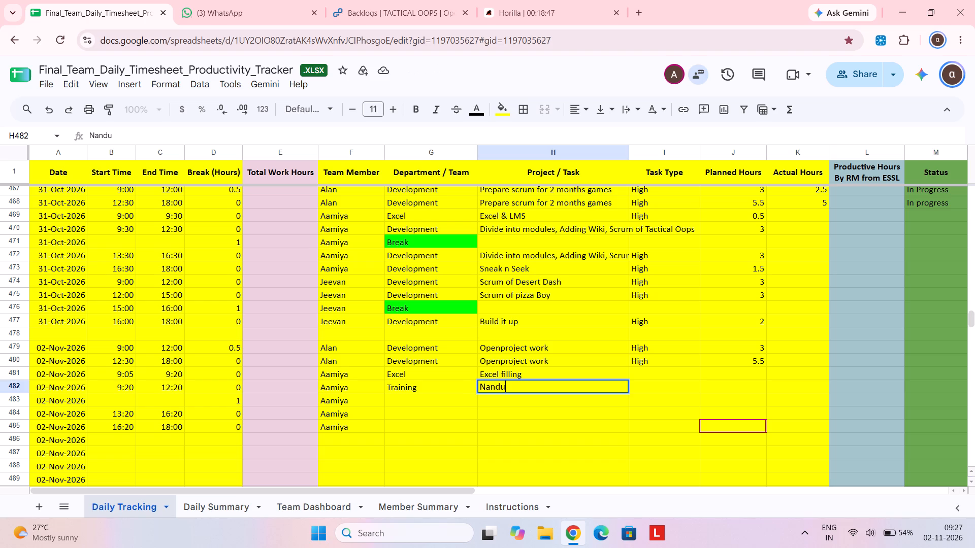
pyautogui.write('inu')
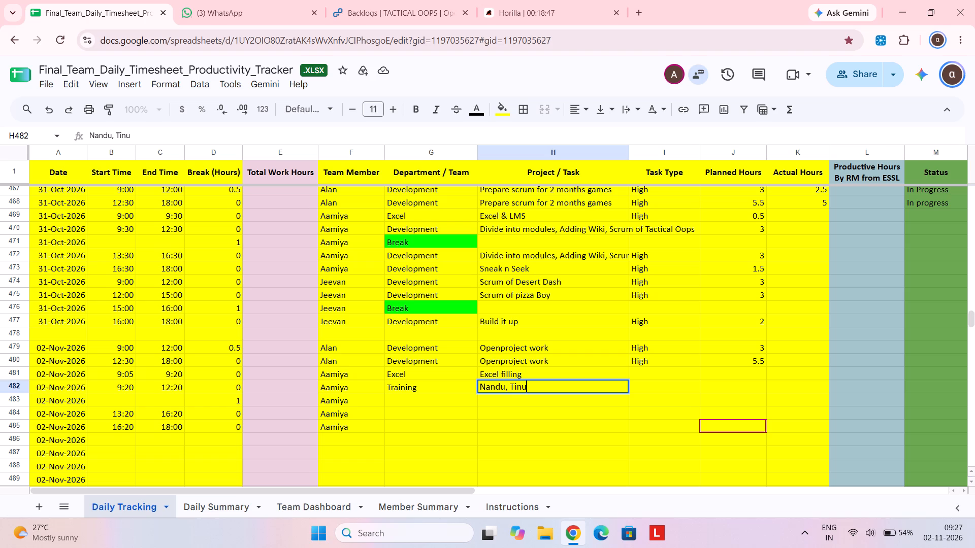
pyautogui.press('Down')
# Enter Break as the department in row 483 and fill that cell with bright green.
pyautogui.press('Left')
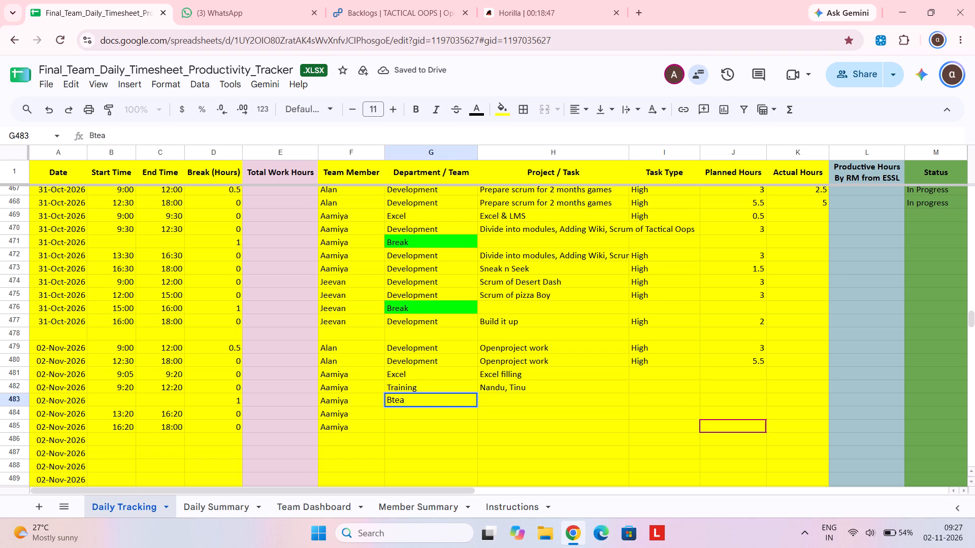
pyautogui.press('BackSpace')
pyautogui.press('BackSpace')
pyautogui.press('BackSpace')
pyautogui.write('reak')
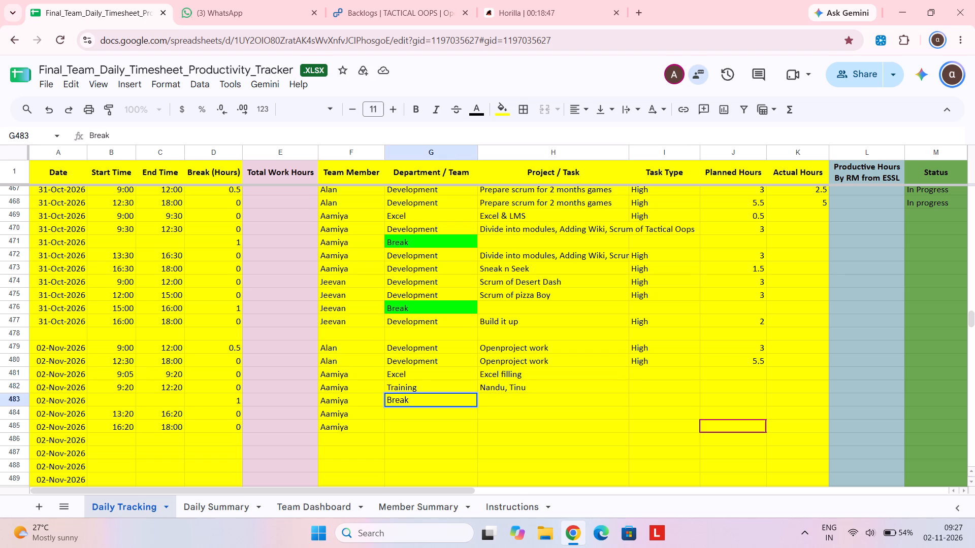
pyautogui.click(365, 416)
pyautogui.click(414, 399)
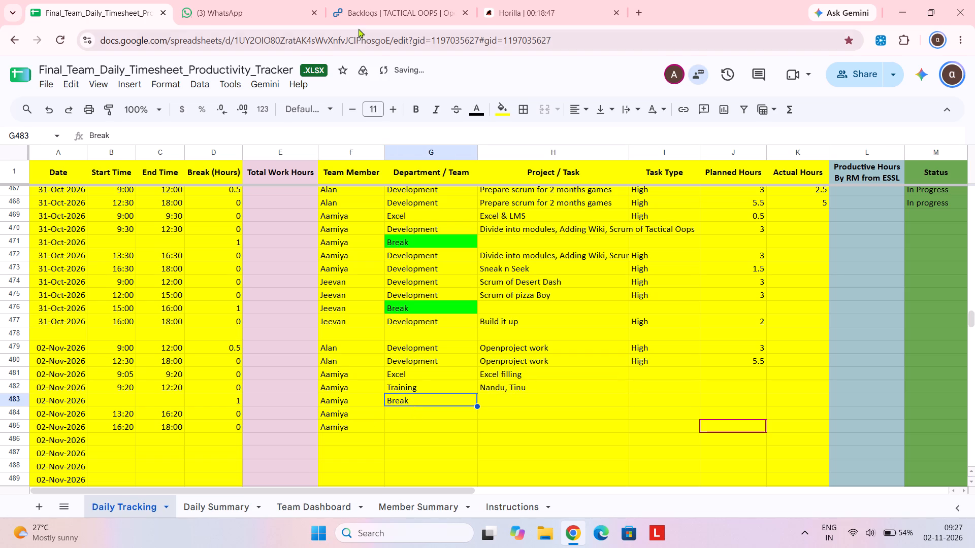
pyautogui.click(498, 106)
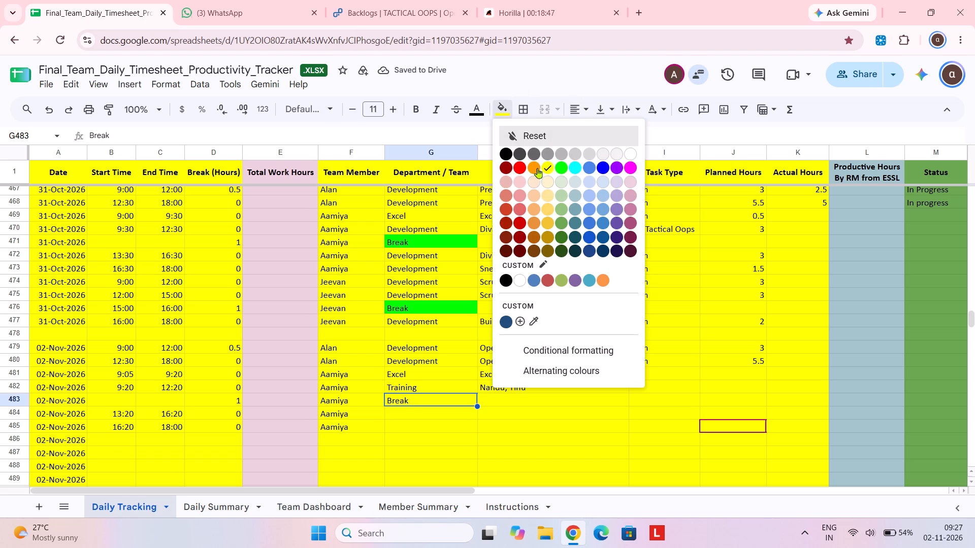
pyautogui.click(563, 168)
# Enter Training as the department in rows 484 and 485.
pyautogui.click(426, 417)
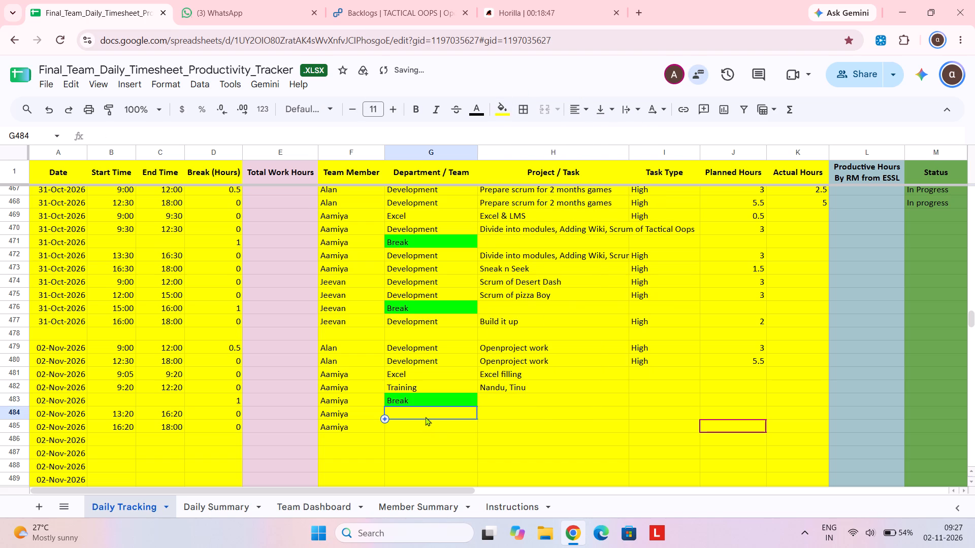
pyautogui.press('Tab')
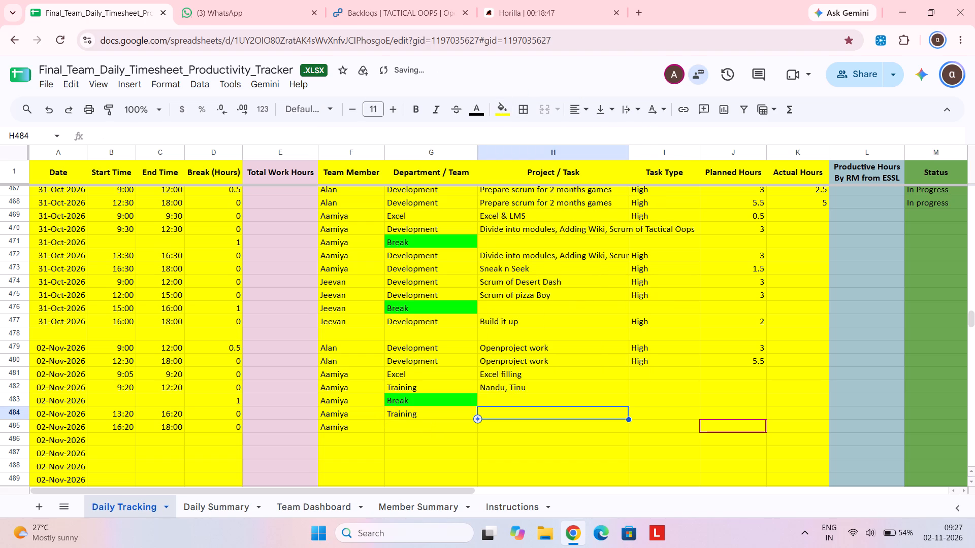
pyautogui.press('Down')
pyautogui.press('Left')
pyautogui.press('f')
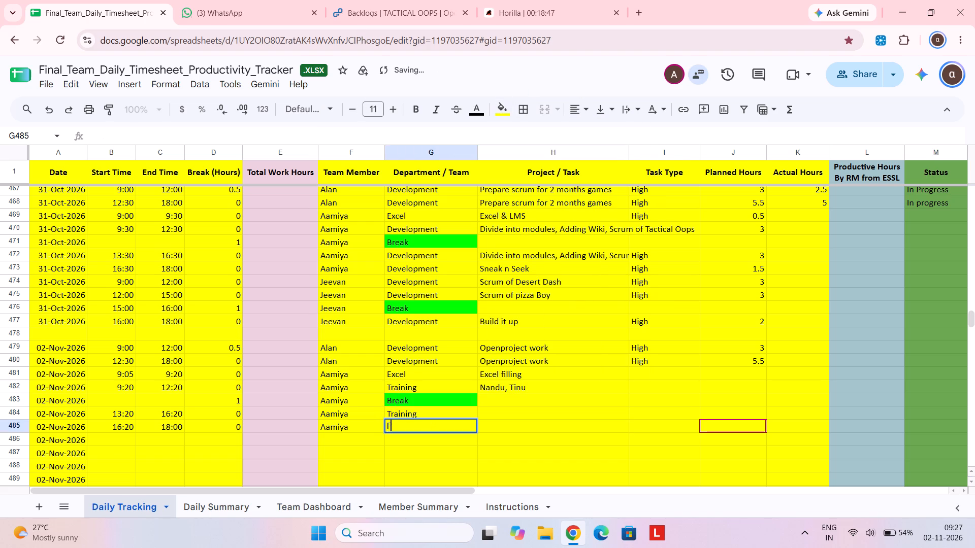
pyautogui.press('BackSpace')
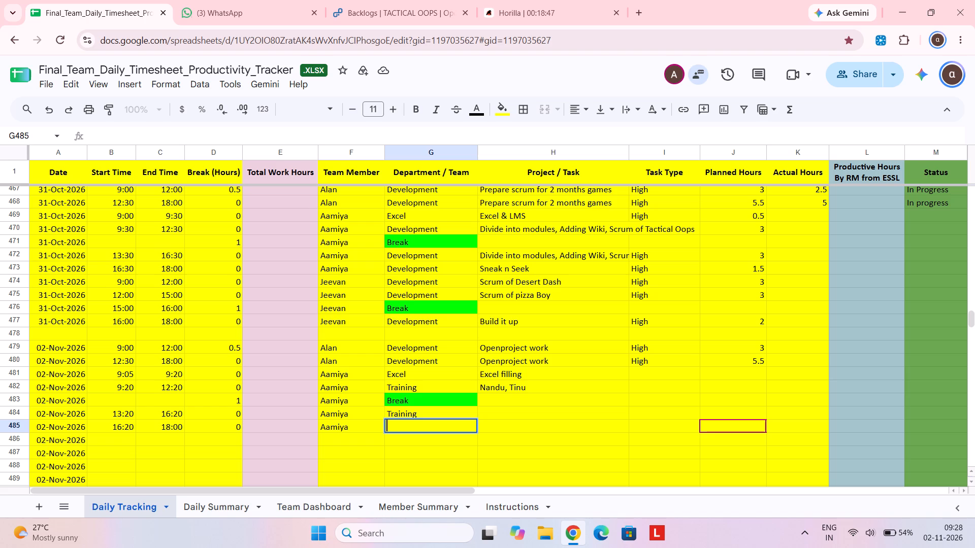
pyautogui.press('Tab')
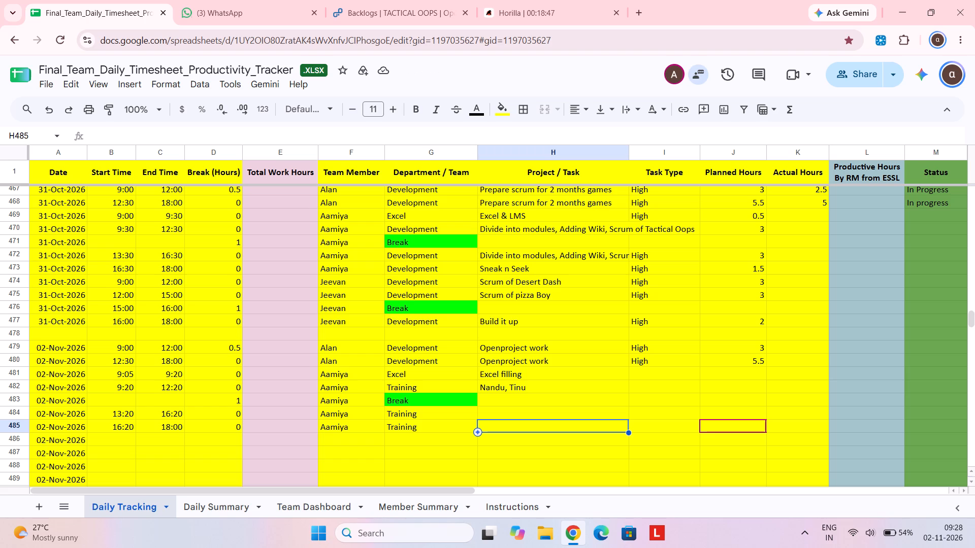
# Enter Nitheesh as the project/task in row 484.
pyautogui.press('Up')
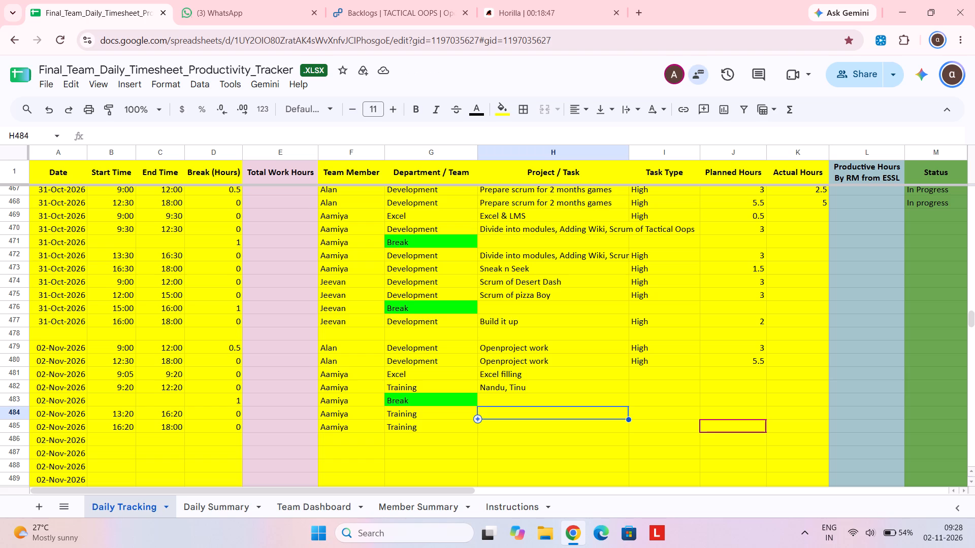
pyautogui.press('Up')
pyautogui.press('Down')
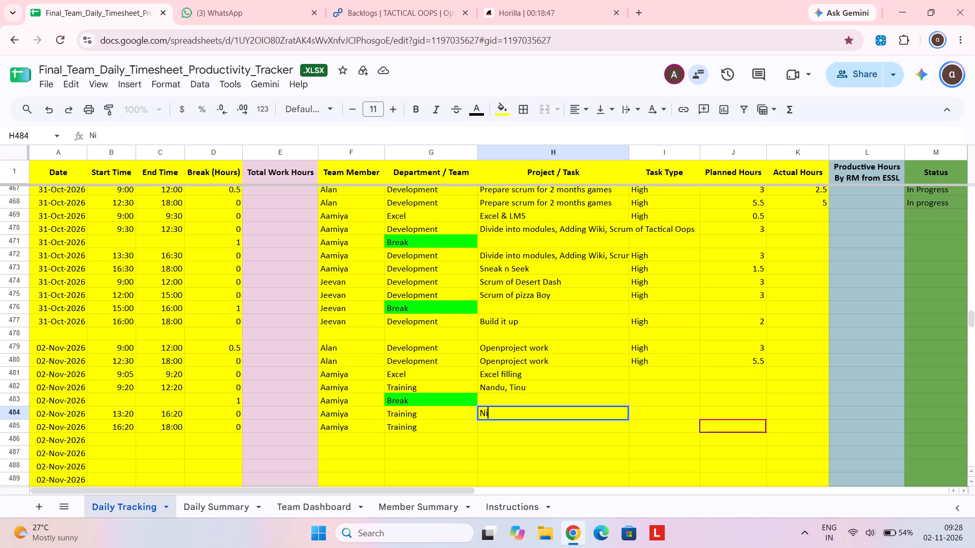
pyautogui.press('Down')
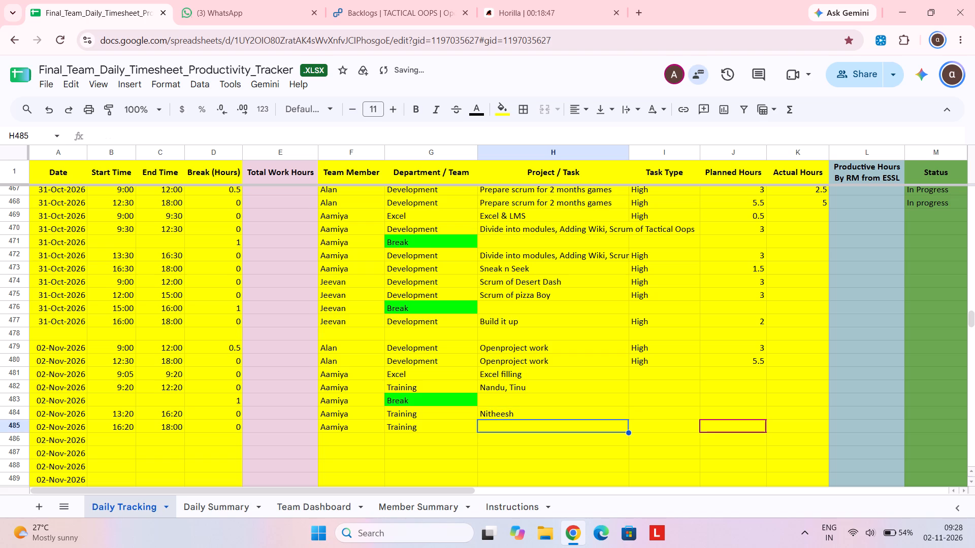
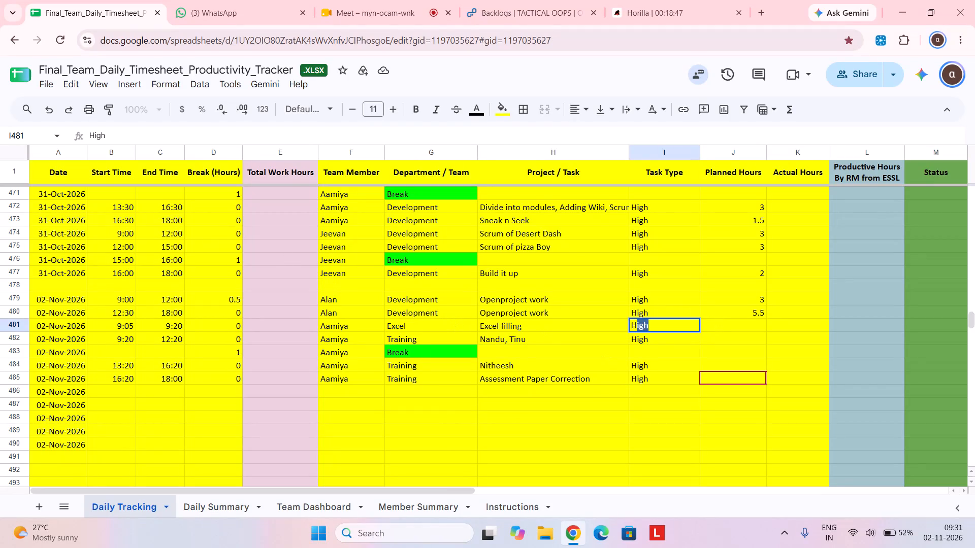
# Enter High as the task type for the Excel filling entry in row 481.
pyautogui.press('Right')
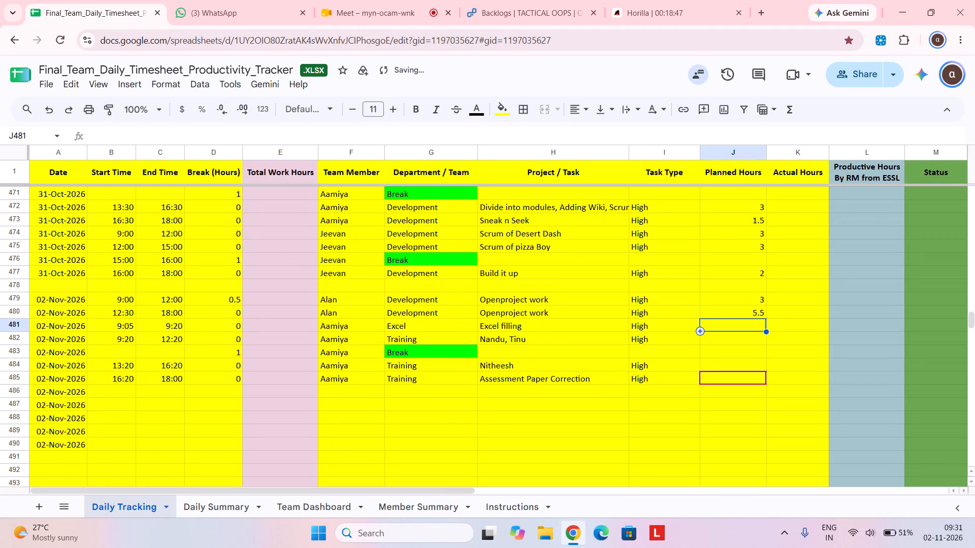
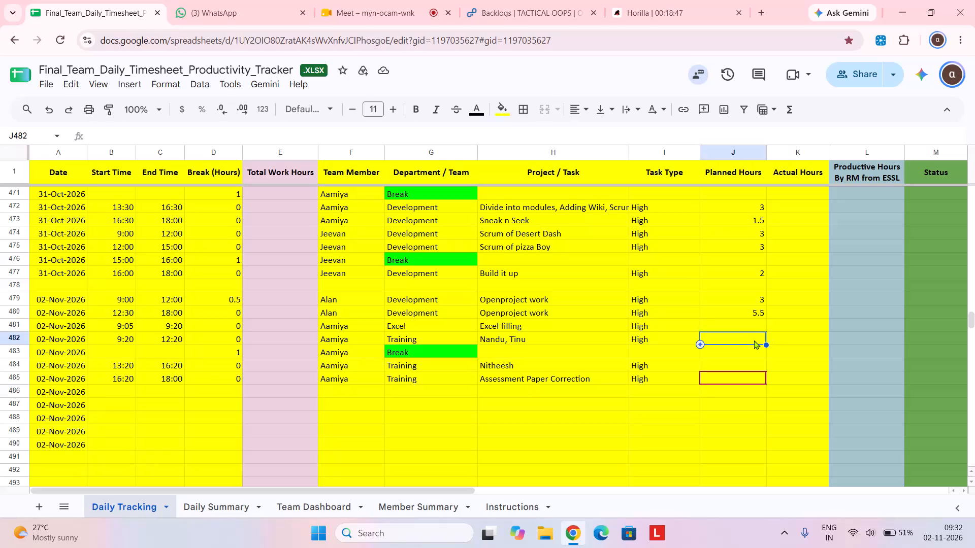
# Enter Aamiya's planned hours as 0.25 in row 481, 3 in rows 482 and 484, and 1.5 in row 485, leaving the break row blank.
pyautogui.click(740, 327)
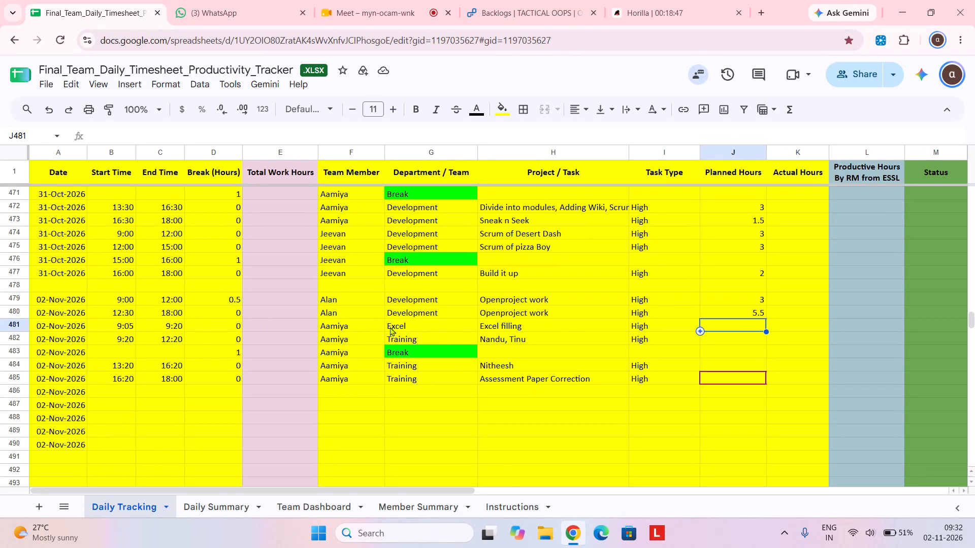
pyautogui.write('0.25')
pyautogui.press('Down')
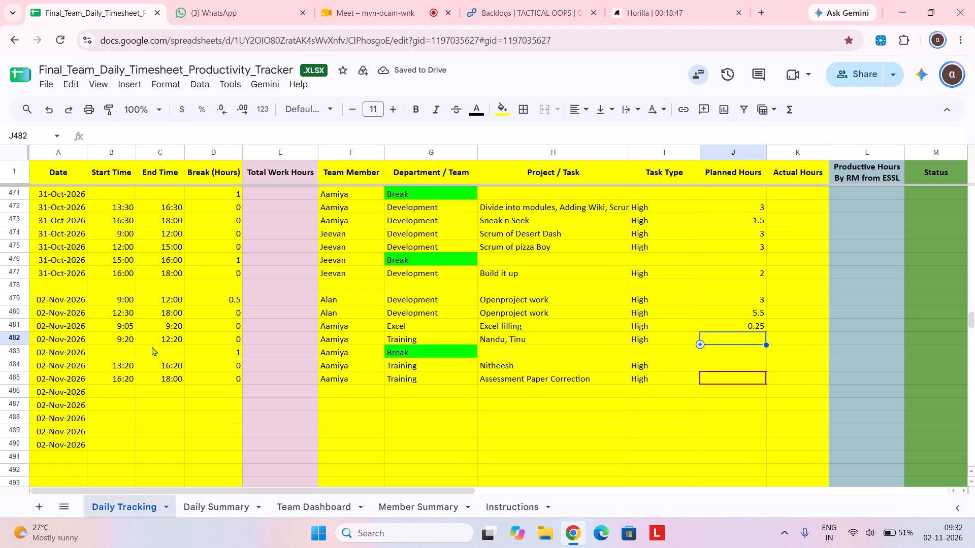
pyautogui.press('3')
pyautogui.press('Down')
pyautogui.press('Down')
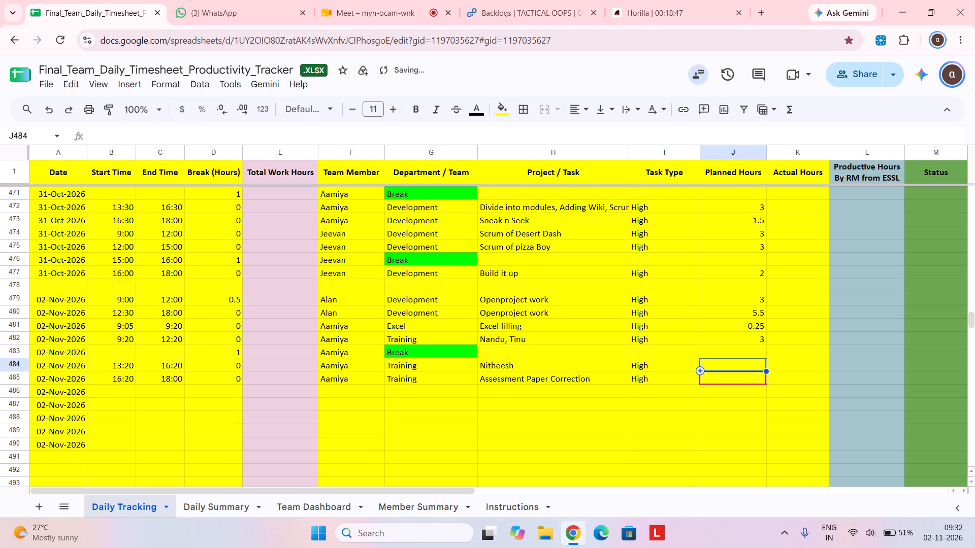
pyautogui.press('3')
pyautogui.press('Down')
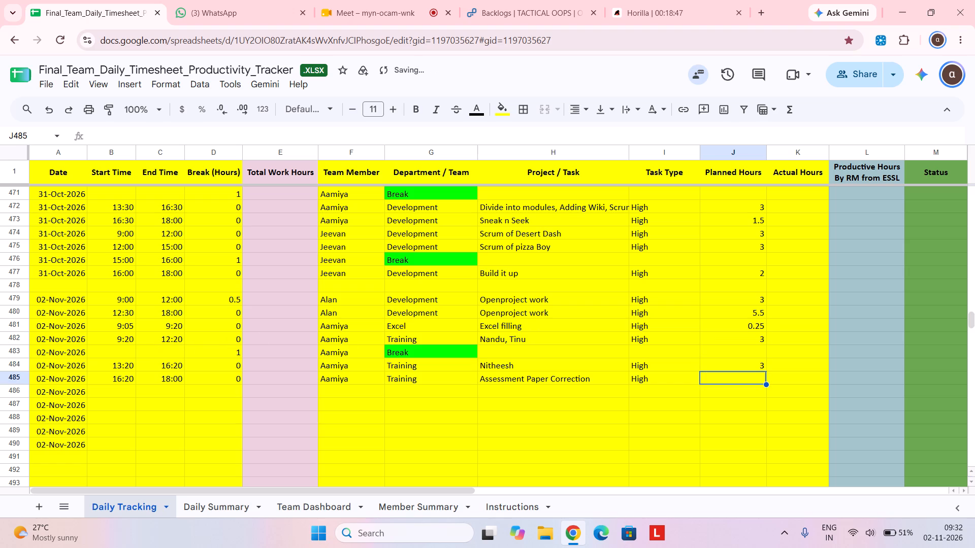
pyautogui.press('Down')
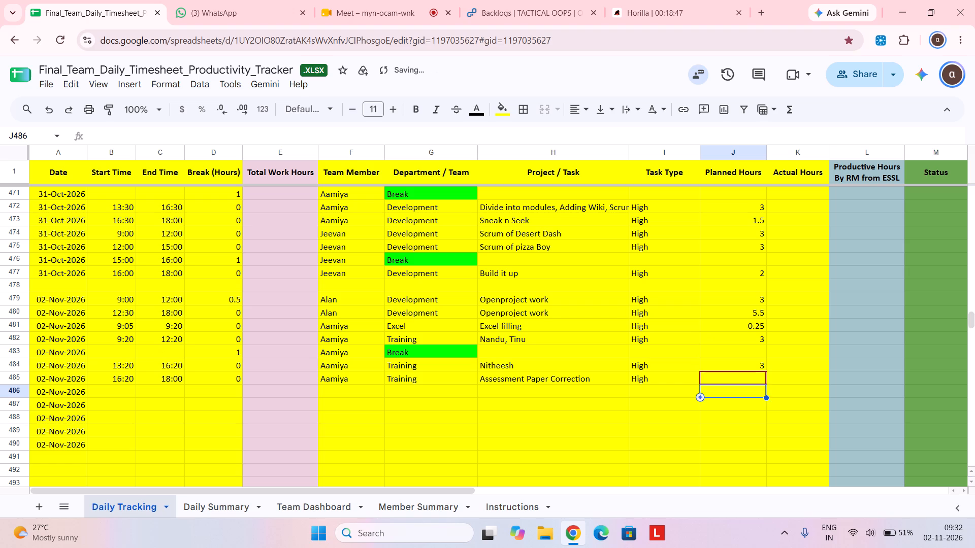
pyautogui.press('Up')
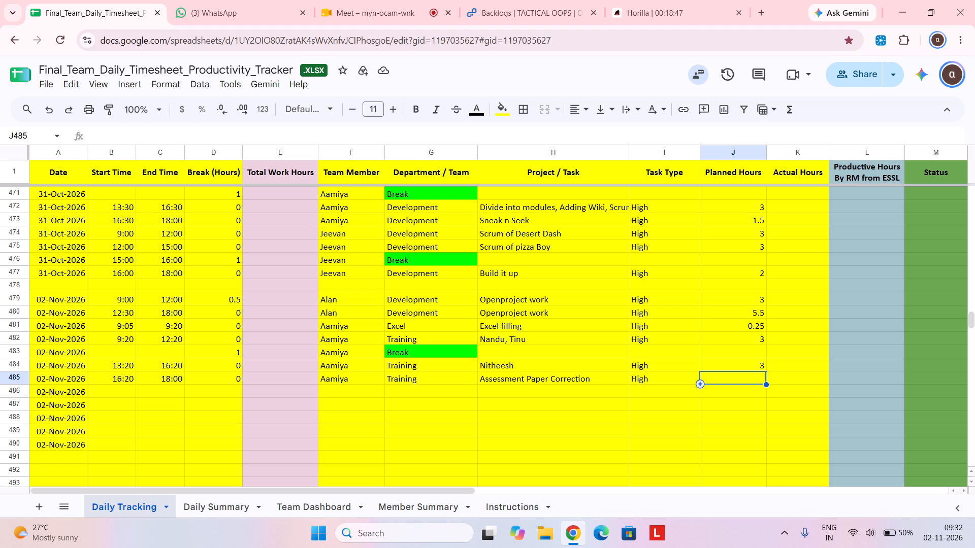
pyautogui.write('1.')
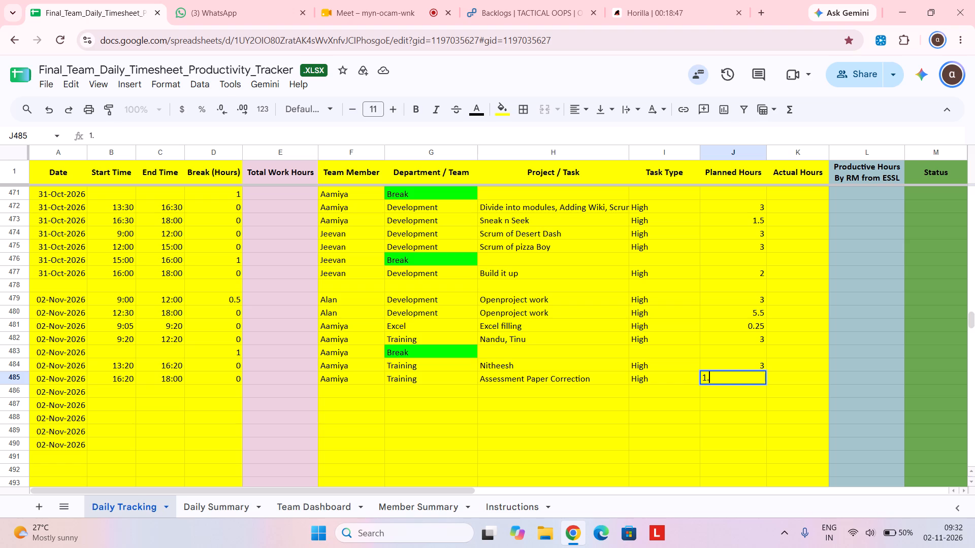
pyautogui.press('5')
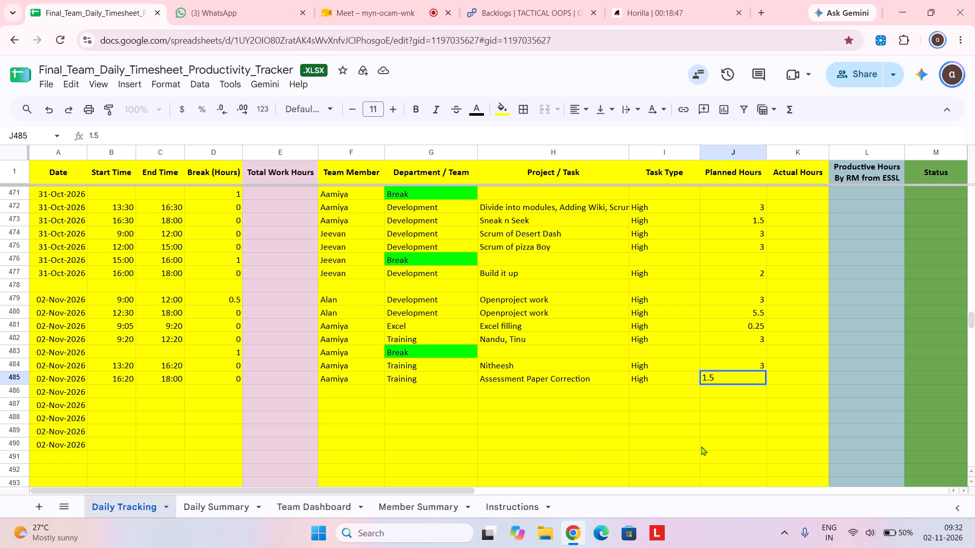
pyautogui.click(703, 448)
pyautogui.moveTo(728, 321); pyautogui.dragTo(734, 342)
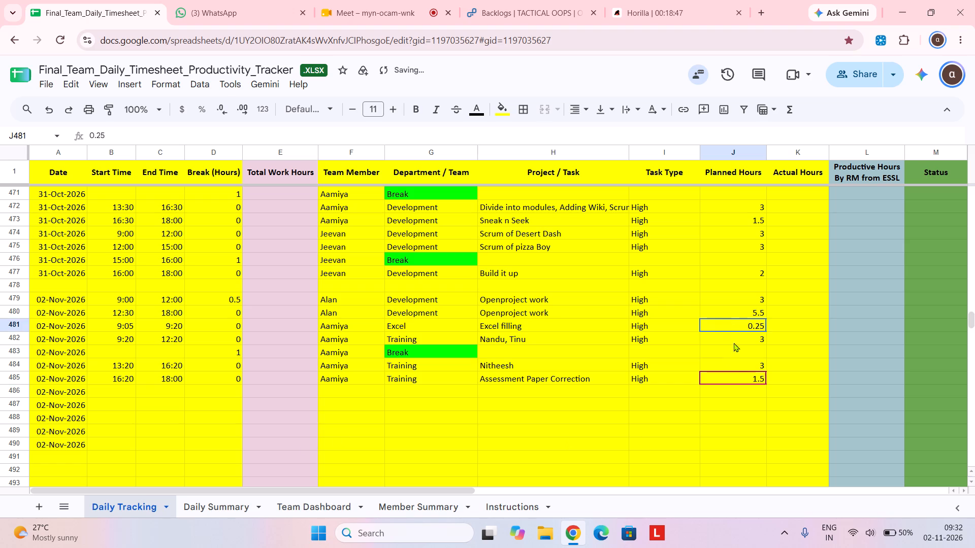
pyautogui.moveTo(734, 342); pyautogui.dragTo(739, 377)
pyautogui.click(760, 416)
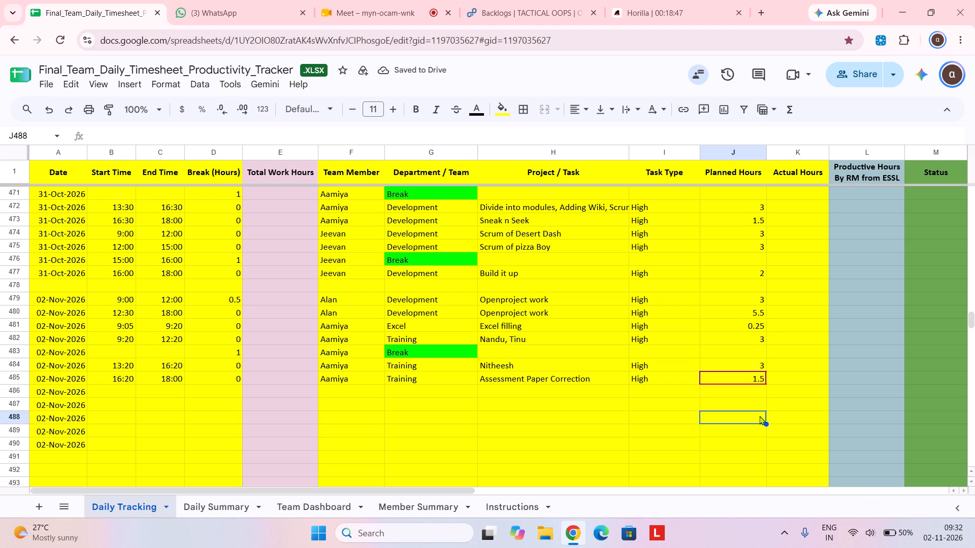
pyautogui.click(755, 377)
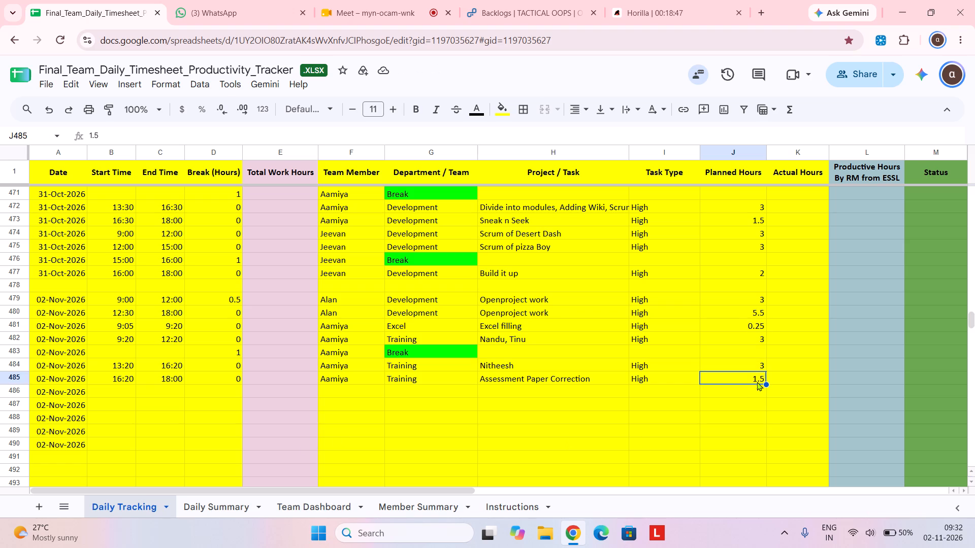
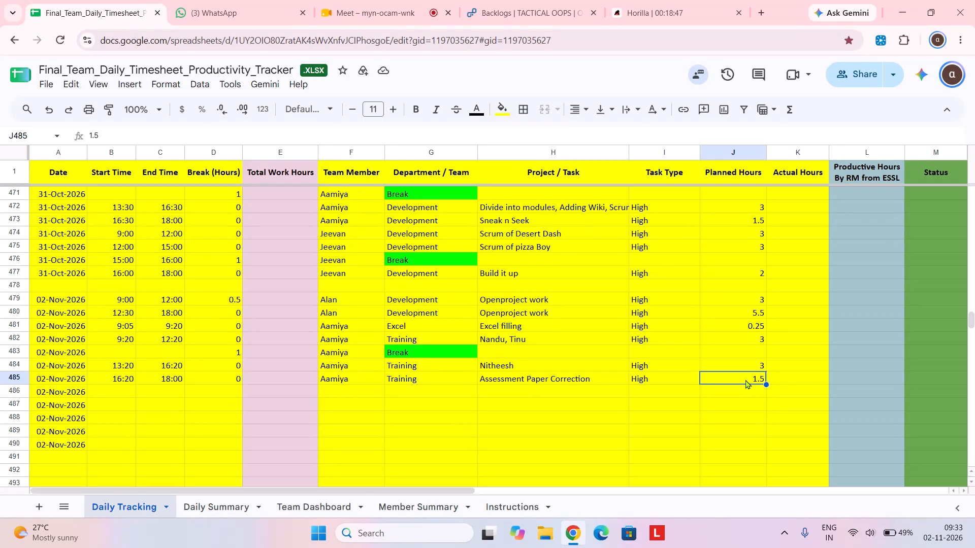
# Change the planned hours for Aamiya's Assessment Paper Correction entry in row 485 to 1.70.
pyautogui.doubleClick(762, 379)
pyautogui.press('BackSpace')
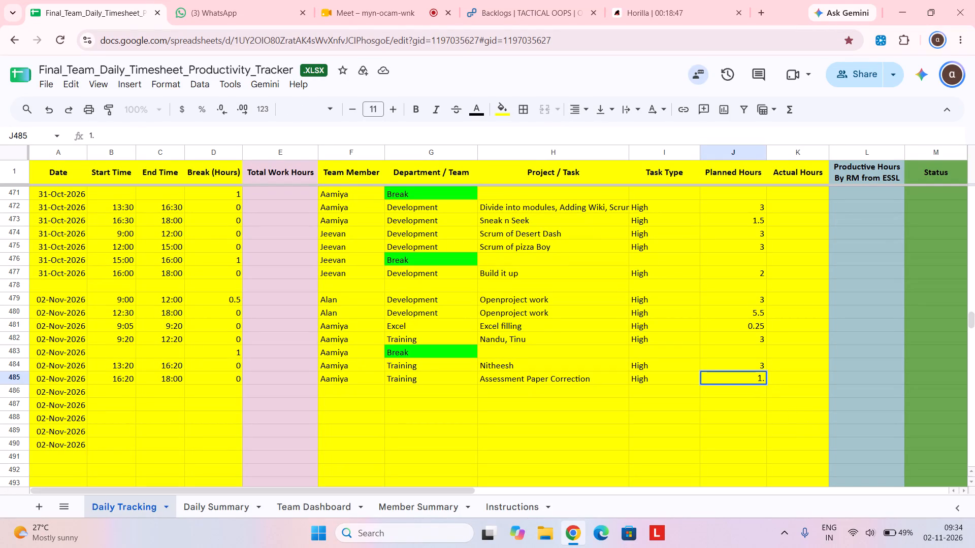
pyautogui.write('70')
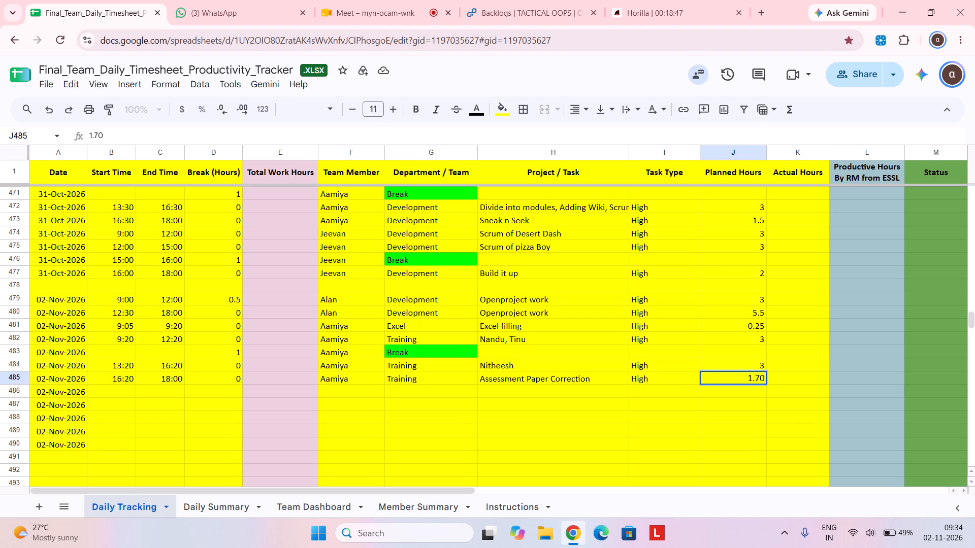
pyautogui.click(781, 425)
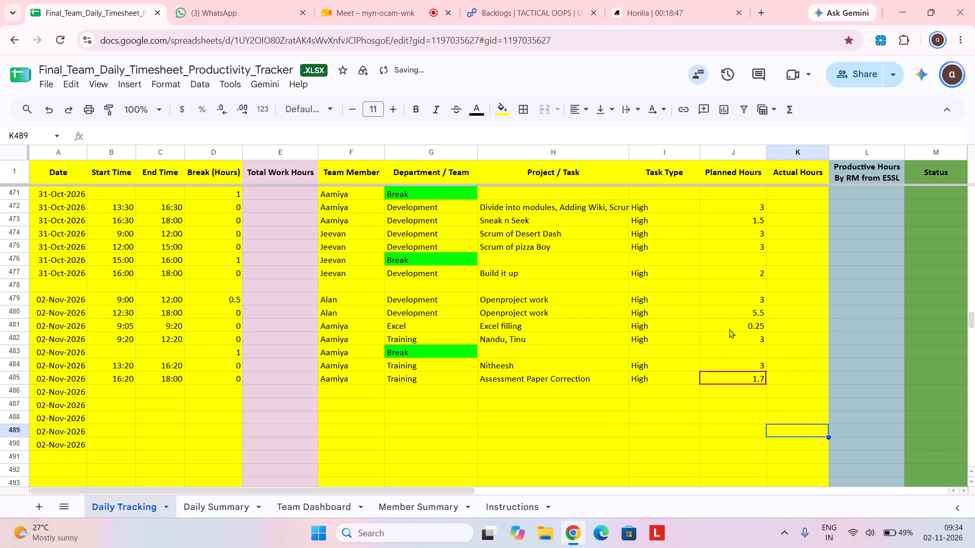
# Check the sum of Aamiya's planned hours across rows 481 to 485.
pyautogui.moveTo(738, 323); pyautogui.dragTo(734, 378)
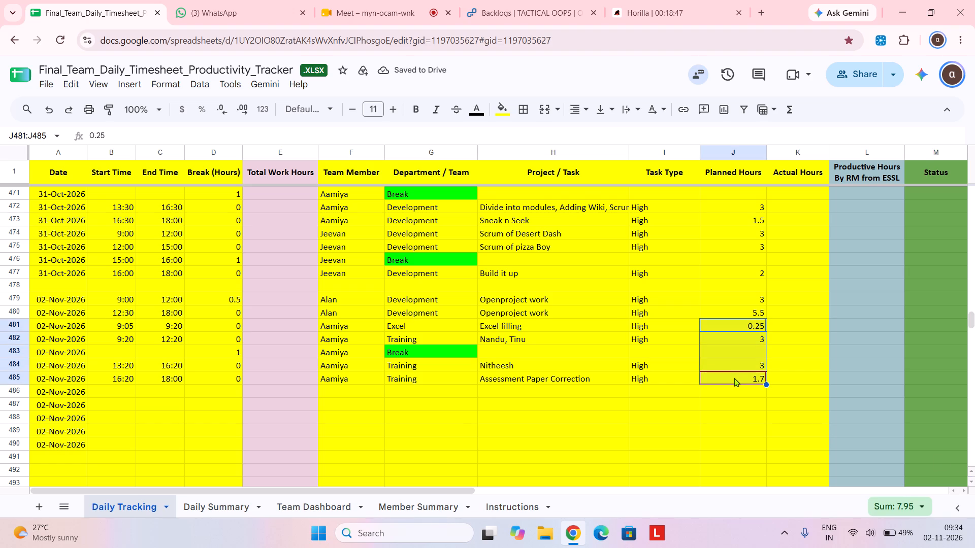
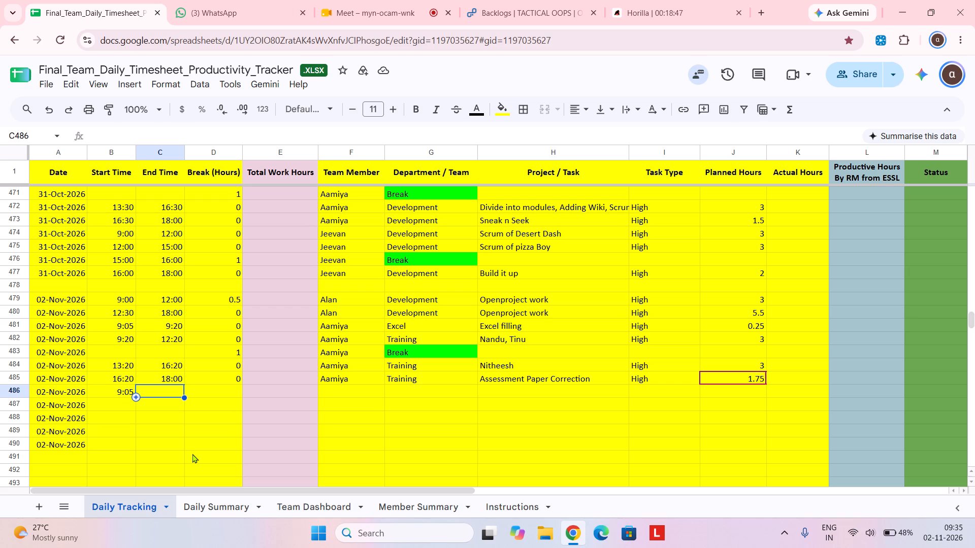
# Enter end time 12:00 and a break of 0 hours for the 9:05 entry in row 486.
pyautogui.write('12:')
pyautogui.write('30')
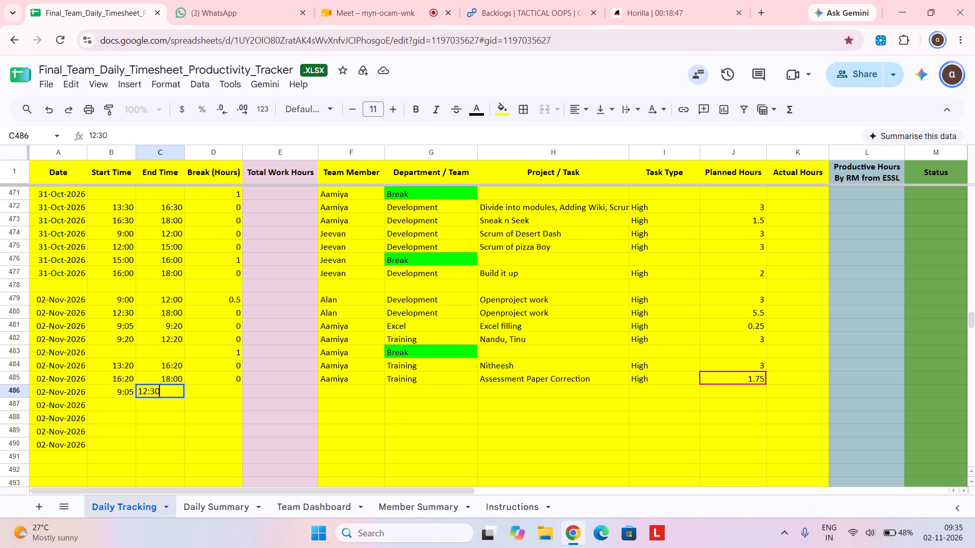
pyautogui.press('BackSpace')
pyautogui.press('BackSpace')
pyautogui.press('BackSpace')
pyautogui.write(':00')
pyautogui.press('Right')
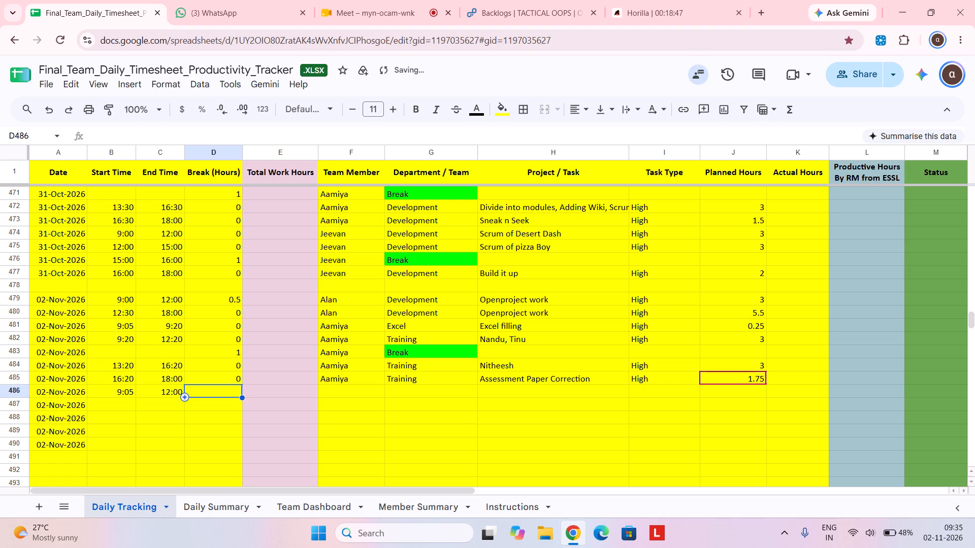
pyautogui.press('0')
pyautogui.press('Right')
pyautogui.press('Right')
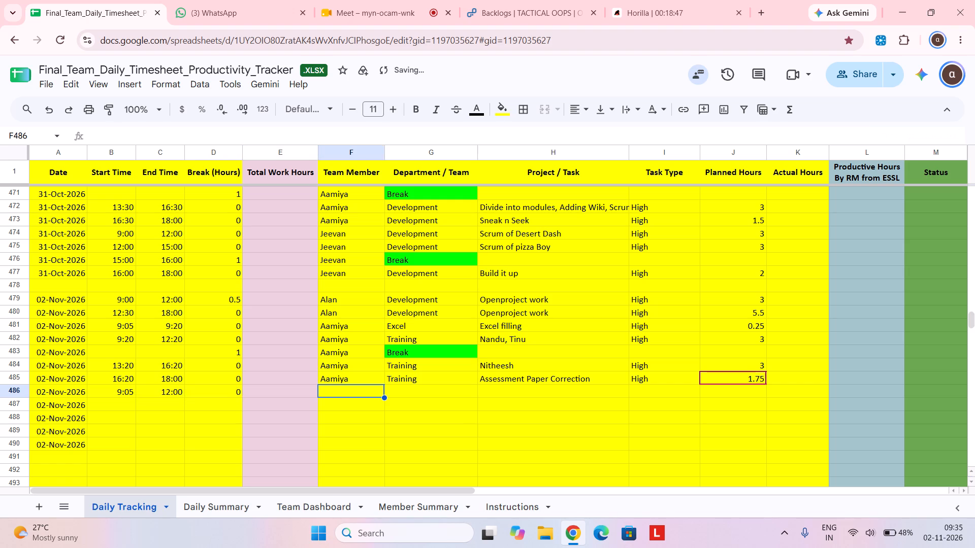
# Fill row 486 with team member Jeevan, department Training, task "Aadhi, Aadithya, Jeevan" and task type High.
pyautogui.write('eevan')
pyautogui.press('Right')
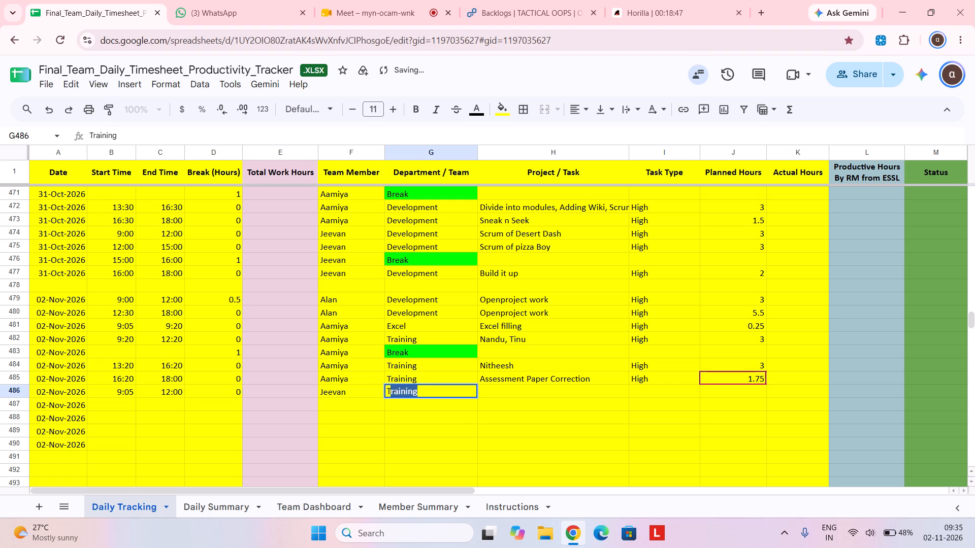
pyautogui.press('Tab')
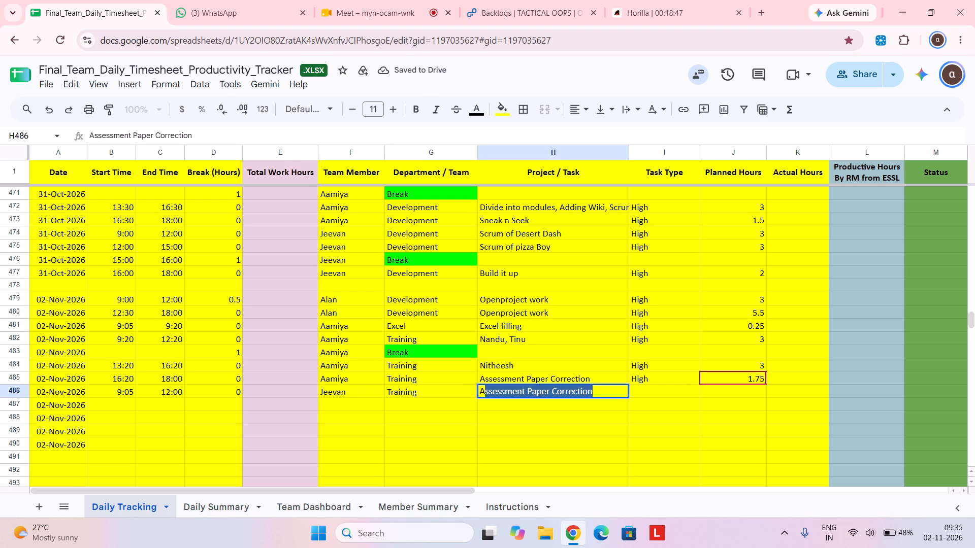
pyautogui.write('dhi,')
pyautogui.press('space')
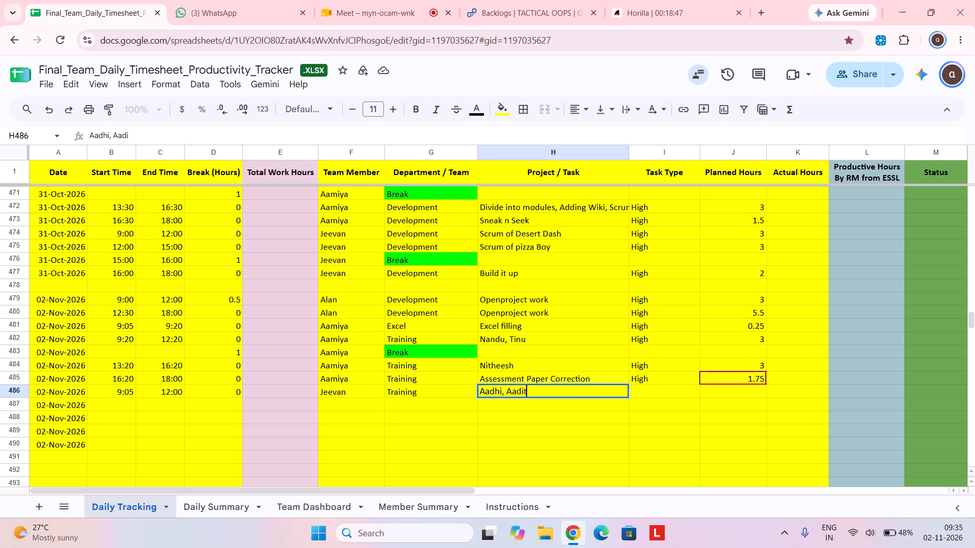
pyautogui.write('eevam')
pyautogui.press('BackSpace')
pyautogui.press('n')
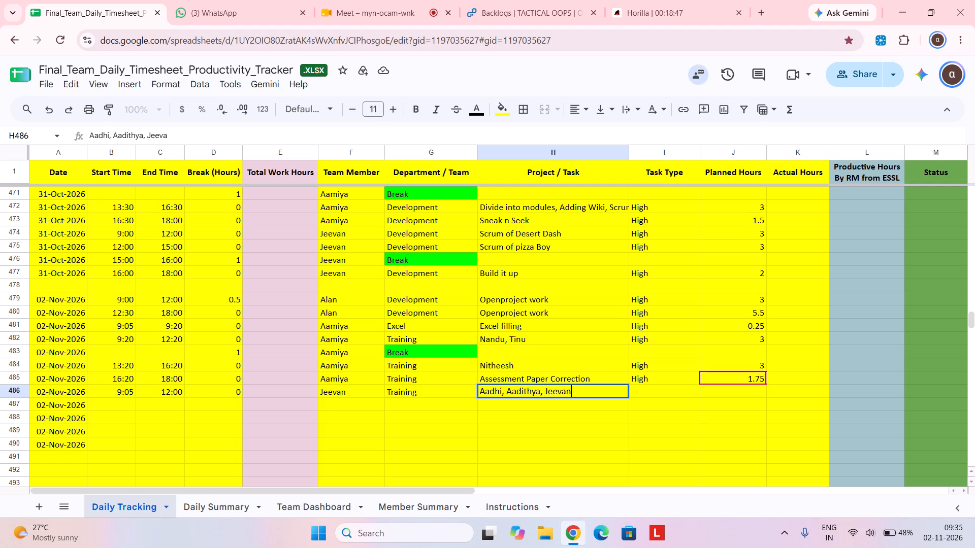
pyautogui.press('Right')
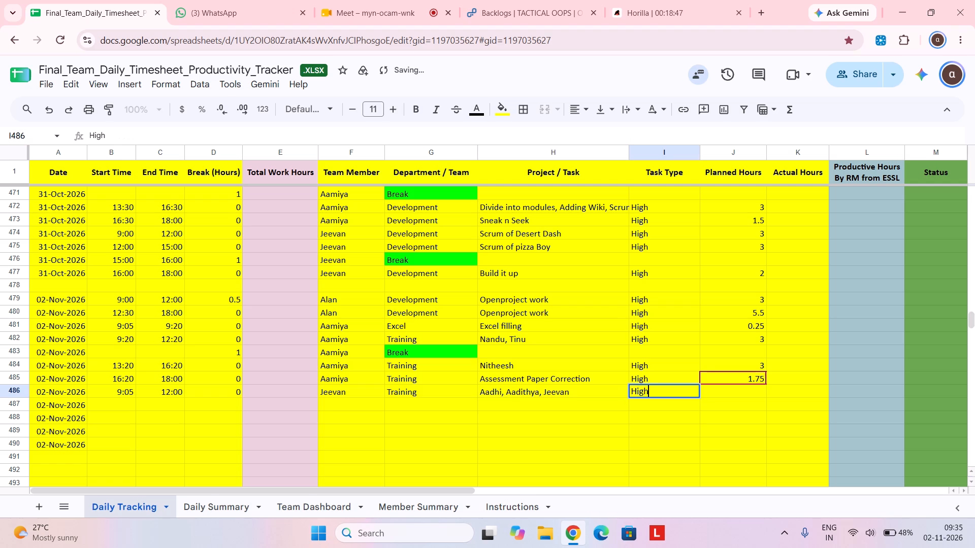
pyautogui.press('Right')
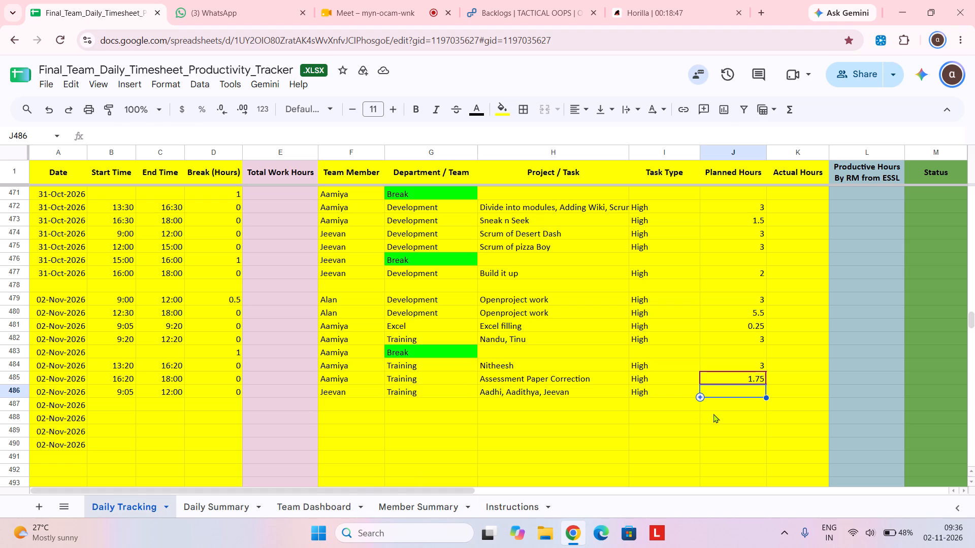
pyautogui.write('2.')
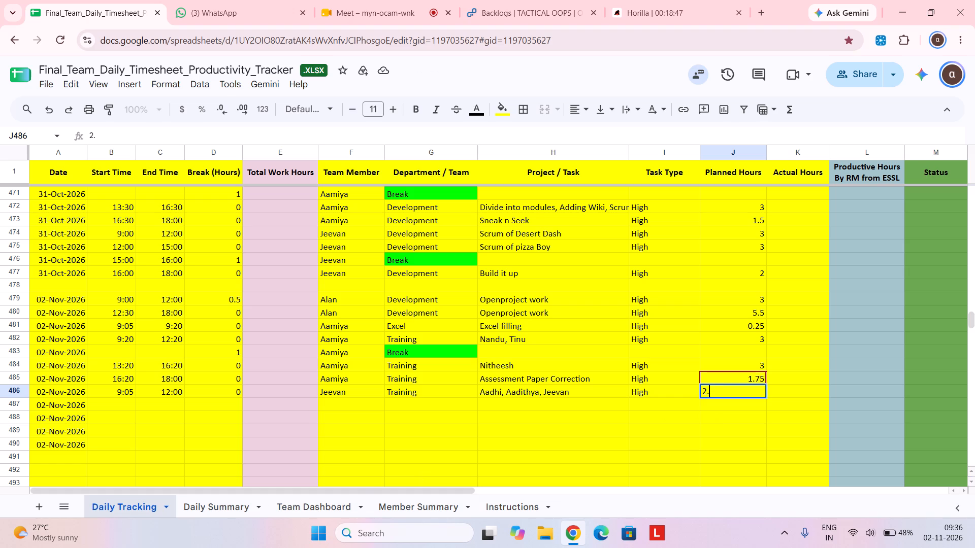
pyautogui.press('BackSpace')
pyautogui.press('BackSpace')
# Change the end time of Jeevan's training entry in row 486 to 12:05.
pyautogui.doubleClick(180, 392)
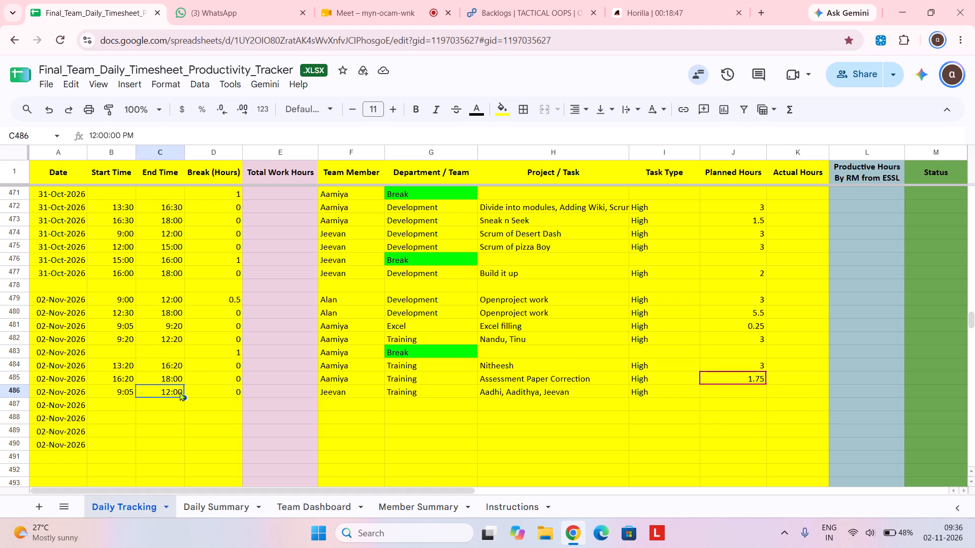
pyautogui.press('BackSpace')
pyautogui.press('BackSpace')
pyautogui.press('BackSpace')
pyautogui.press('BackSpace')
pyautogui.press('BackSpace')
pyautogui.press('BackSpace')
pyautogui.press('BackSpace')
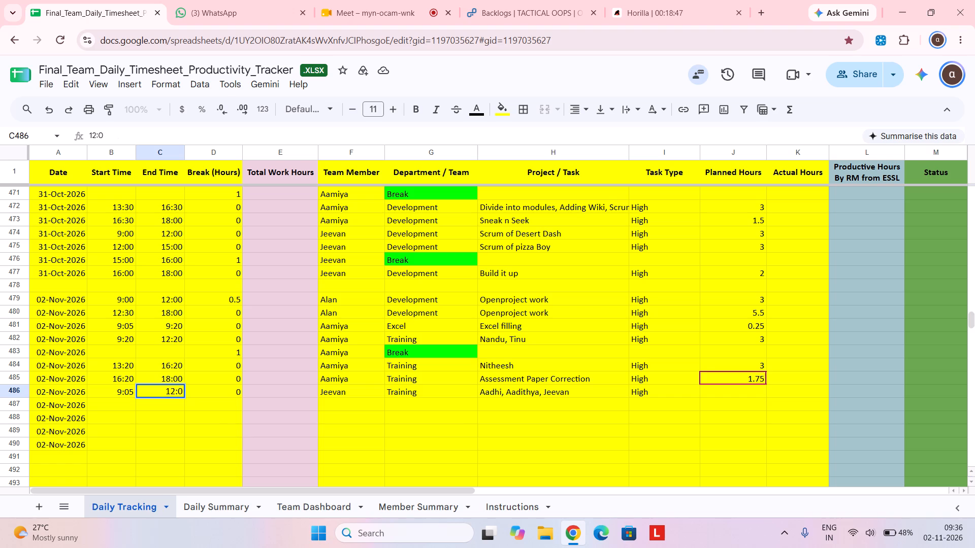
pyautogui.press('BackSpace')
pyautogui.write('05')
pyautogui.click(446, 481)
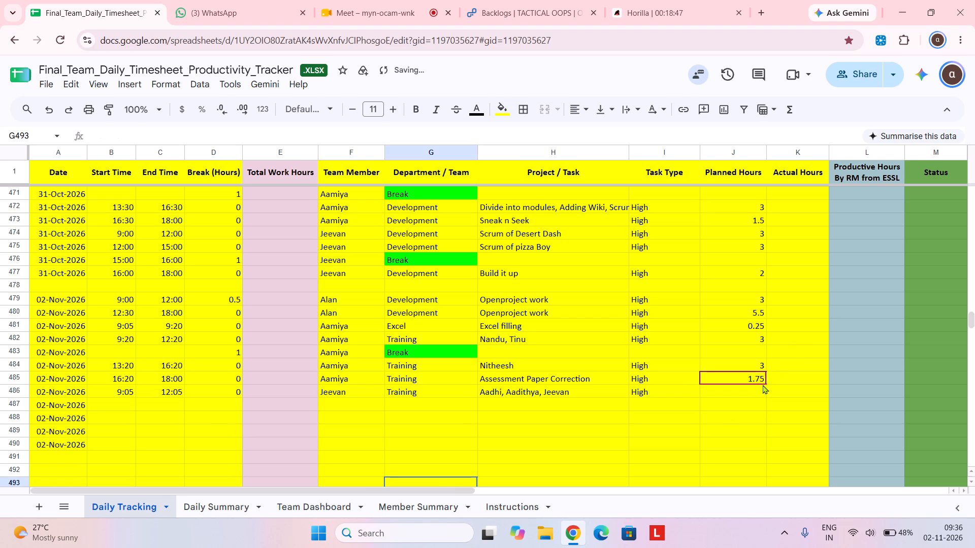
# Set the planned hours for Jeevan's training entry in row 486 to 3.
pyautogui.click(762, 386)
pyautogui.press('3')
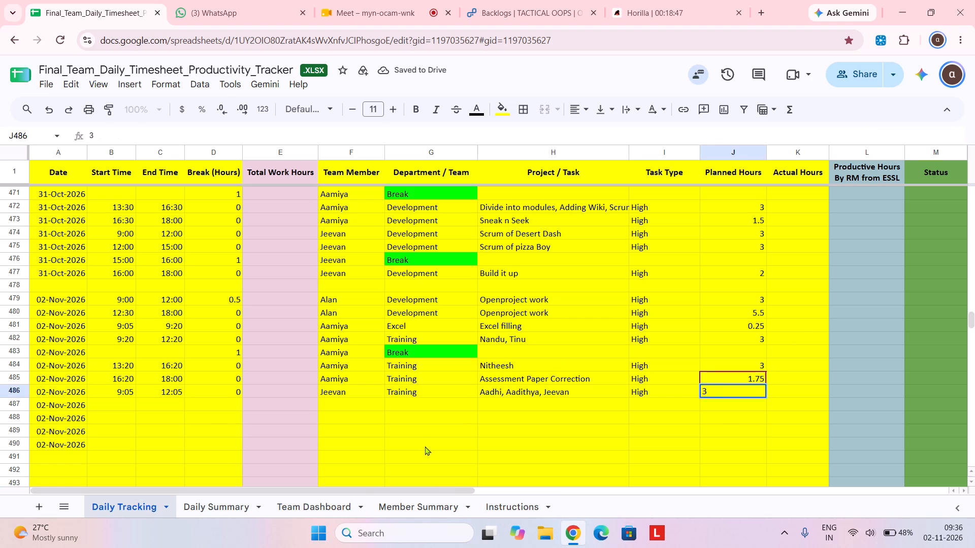
pyautogui.click(427, 446)
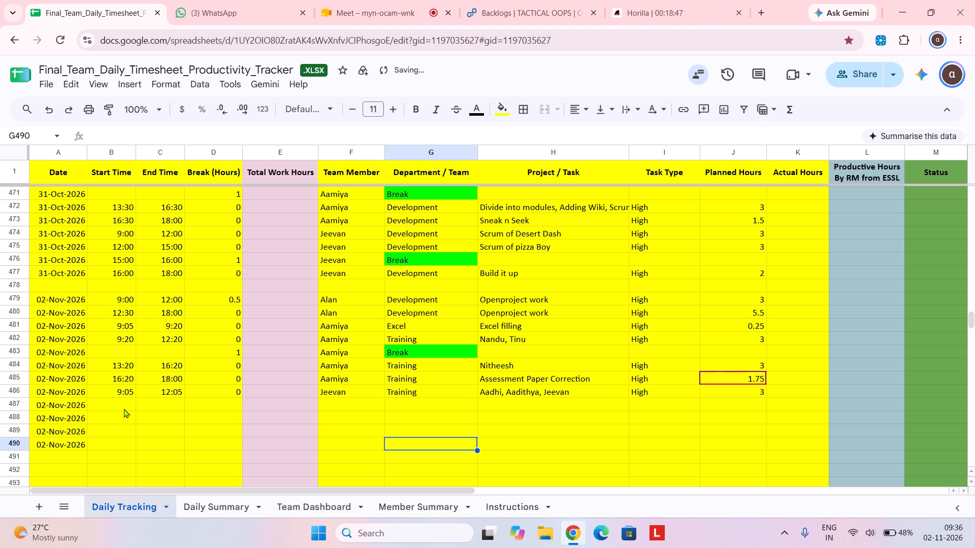
# Add a 1-hour break for Jeevan in row 487, with Break as the department.
pyautogui.click(124, 408)
pyautogui.click(236, 405)
pyautogui.press('1')
pyautogui.press('Right')
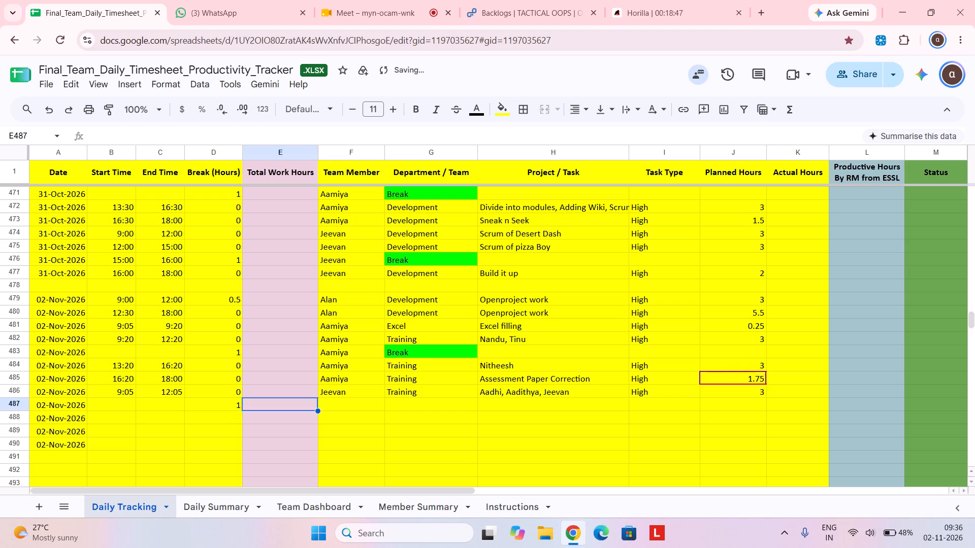
pyautogui.press('Right')
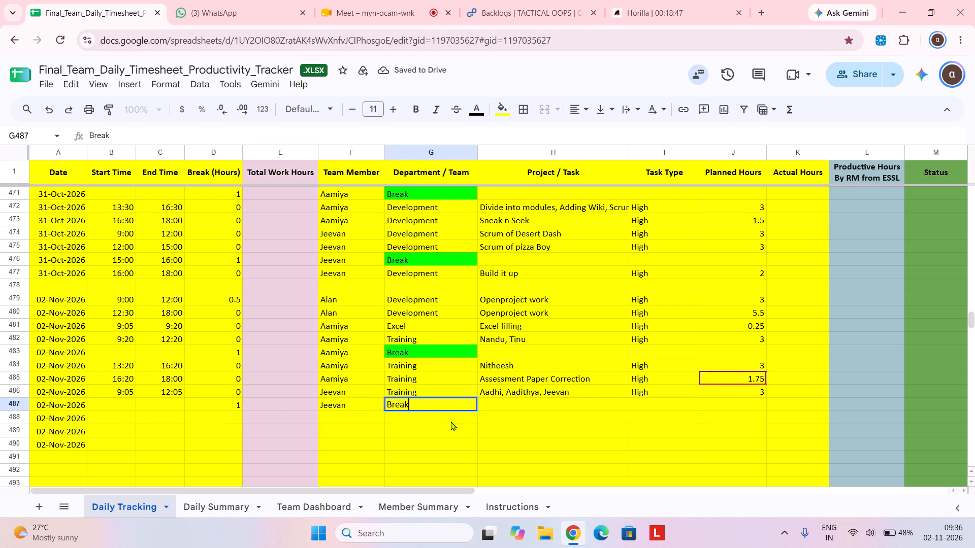
pyautogui.click(451, 421)
# Fill the Break department cell in row 487 with bright green, matching the other break entries.
pyautogui.click(430, 401)
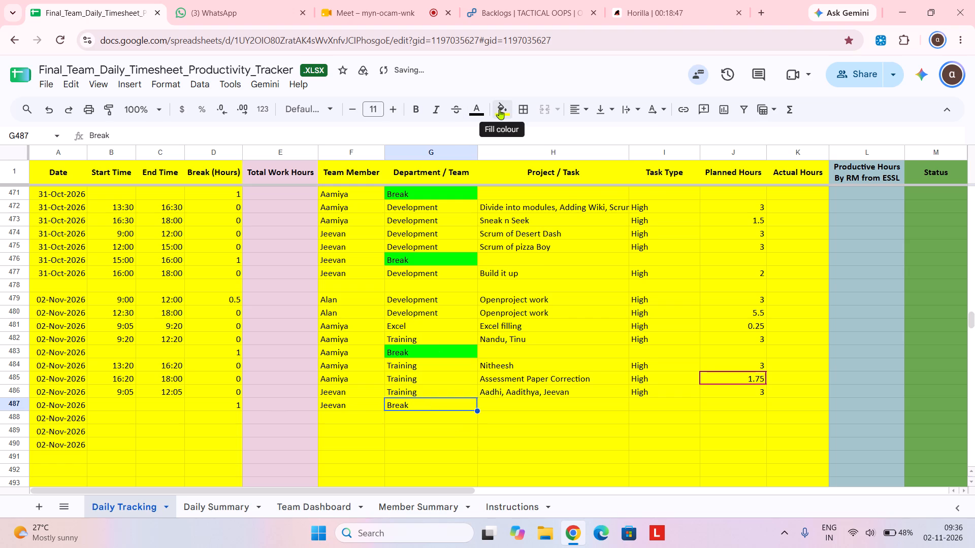
pyautogui.click(499, 109)
pyautogui.click(559, 168)
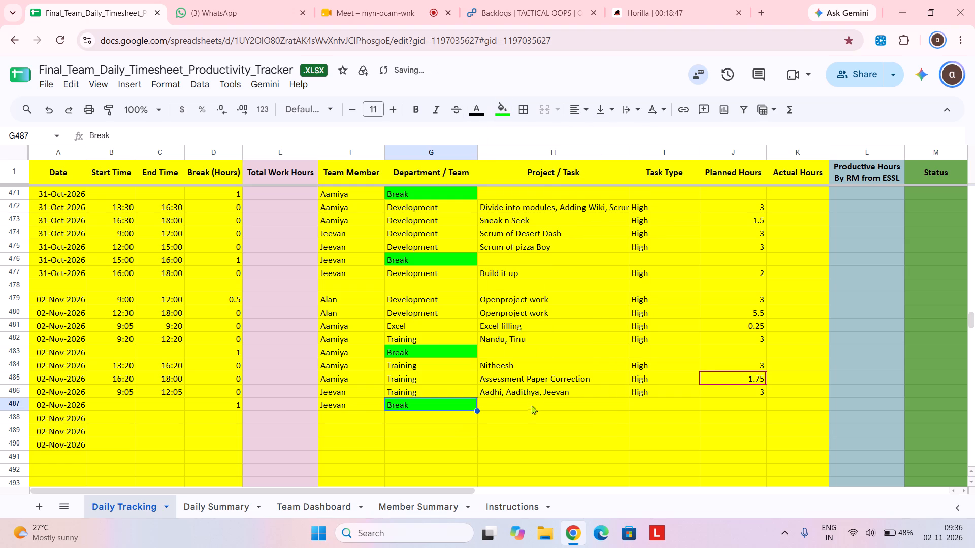
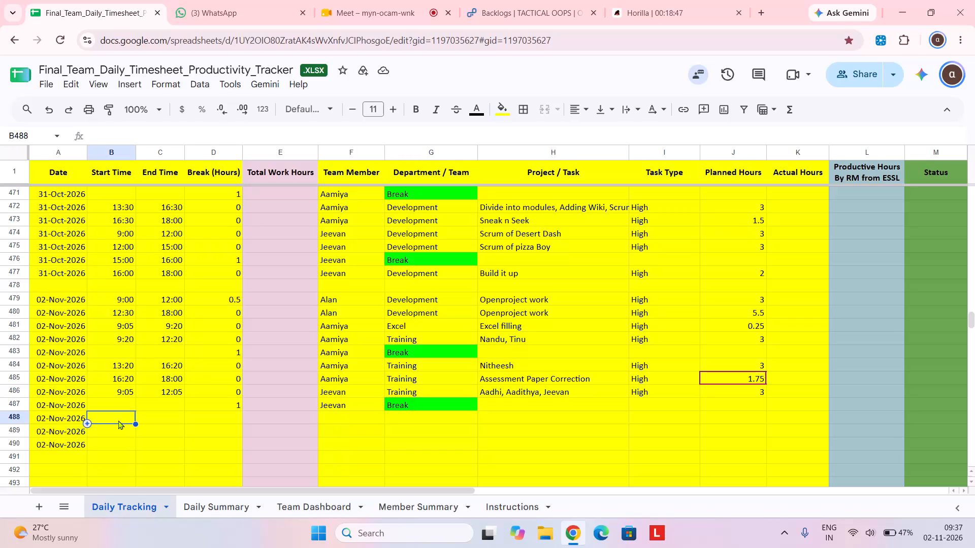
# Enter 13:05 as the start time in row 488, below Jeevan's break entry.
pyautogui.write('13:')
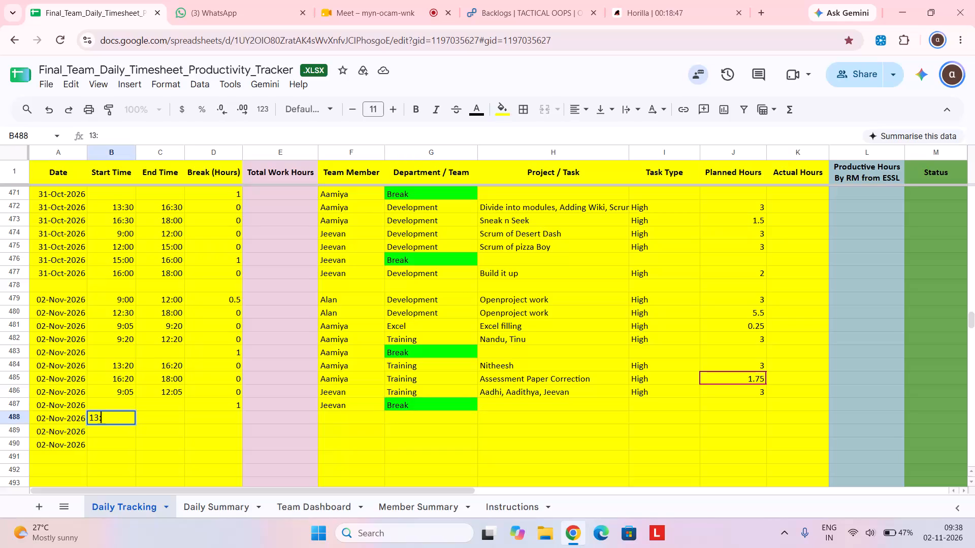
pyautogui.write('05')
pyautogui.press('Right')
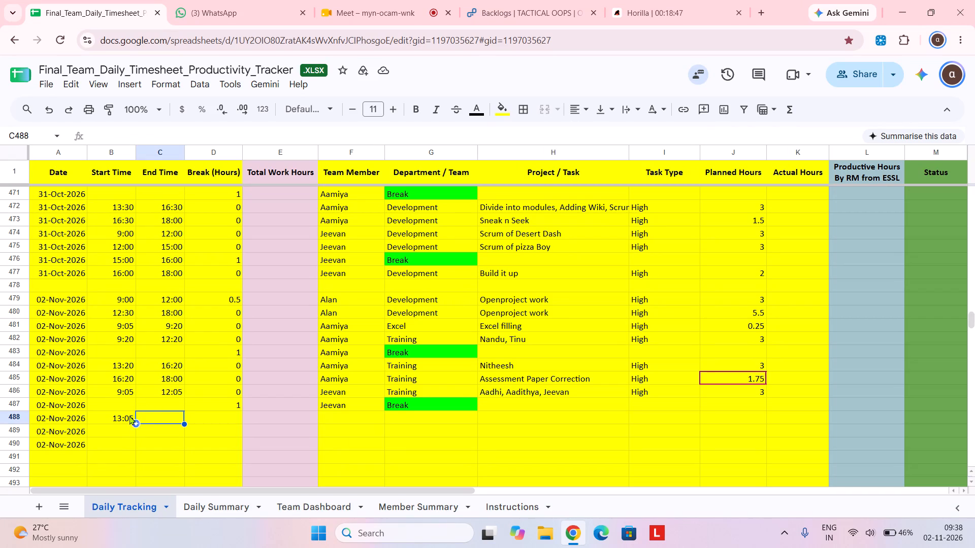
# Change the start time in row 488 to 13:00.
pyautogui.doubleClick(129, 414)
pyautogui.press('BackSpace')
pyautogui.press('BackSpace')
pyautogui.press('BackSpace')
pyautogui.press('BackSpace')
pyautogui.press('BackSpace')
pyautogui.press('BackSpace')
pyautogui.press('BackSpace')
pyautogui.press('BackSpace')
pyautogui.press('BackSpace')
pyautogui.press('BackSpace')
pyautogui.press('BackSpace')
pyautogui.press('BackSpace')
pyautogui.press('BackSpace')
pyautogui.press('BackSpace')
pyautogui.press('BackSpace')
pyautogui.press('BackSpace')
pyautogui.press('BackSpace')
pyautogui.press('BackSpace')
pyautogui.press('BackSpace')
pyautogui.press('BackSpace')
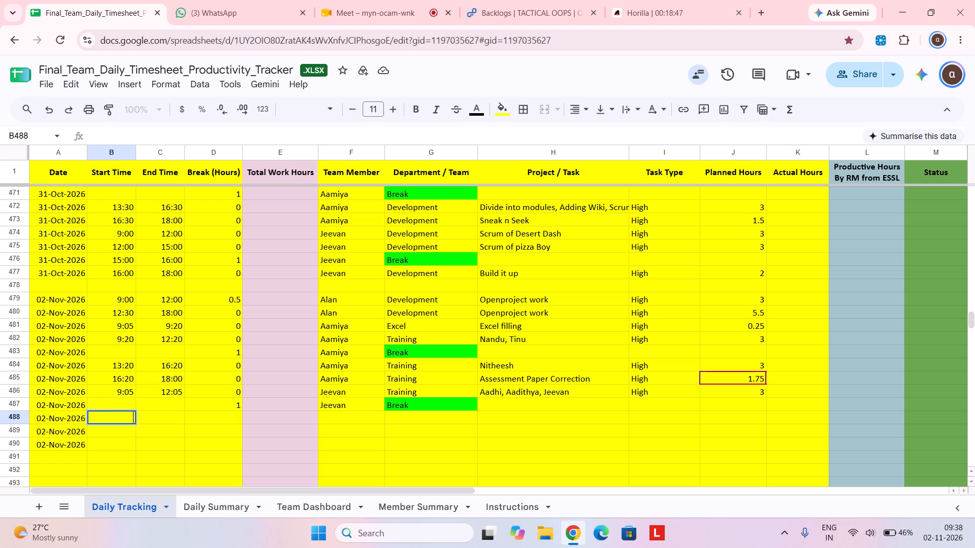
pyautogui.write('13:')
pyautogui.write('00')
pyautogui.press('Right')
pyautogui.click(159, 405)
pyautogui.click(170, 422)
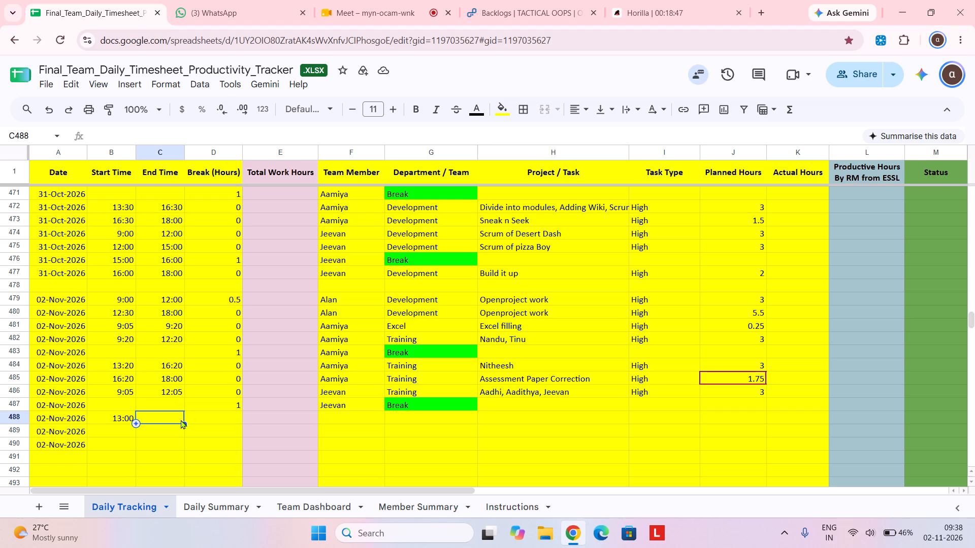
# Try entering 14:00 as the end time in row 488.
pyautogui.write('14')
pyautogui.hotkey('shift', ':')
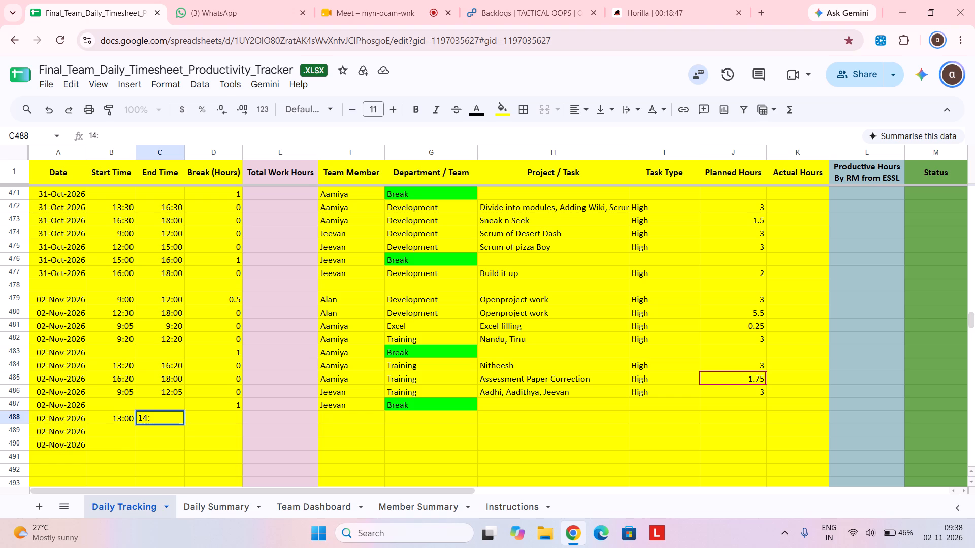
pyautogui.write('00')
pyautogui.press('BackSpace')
# Examine the entries for the preceding days to see how Jeevan's times and breaks were logged.
pyautogui.scroll(2, 244, 353)
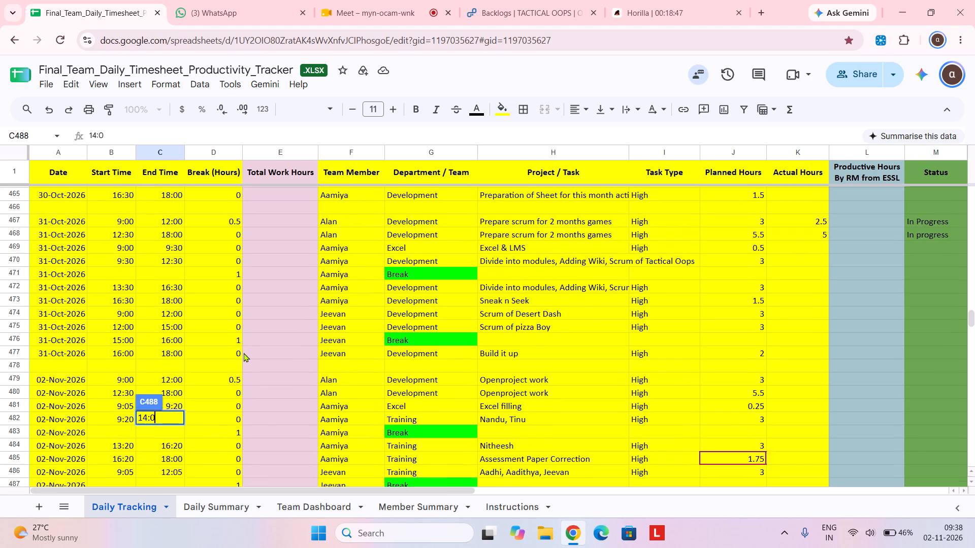
pyautogui.scroll(1, 244, 353)
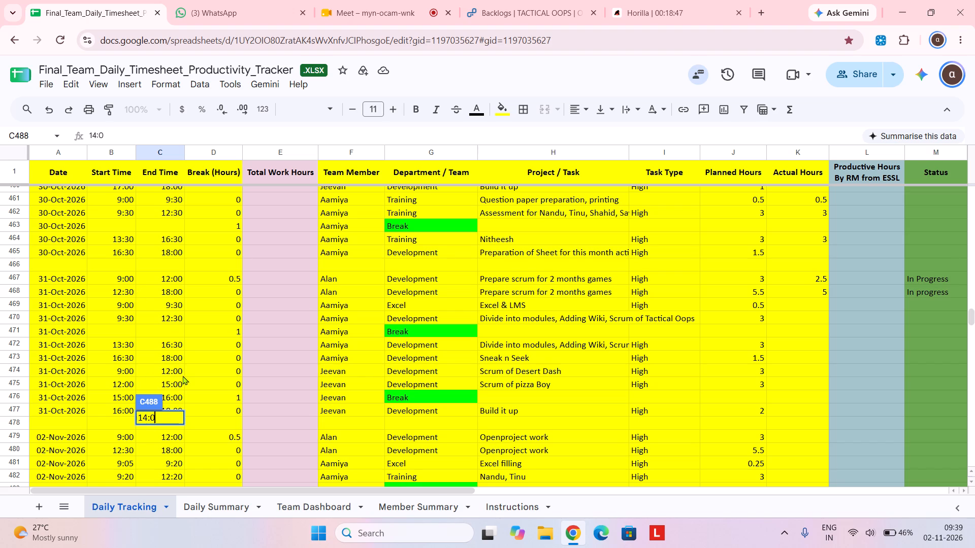
pyautogui.scroll(3, 183, 375)
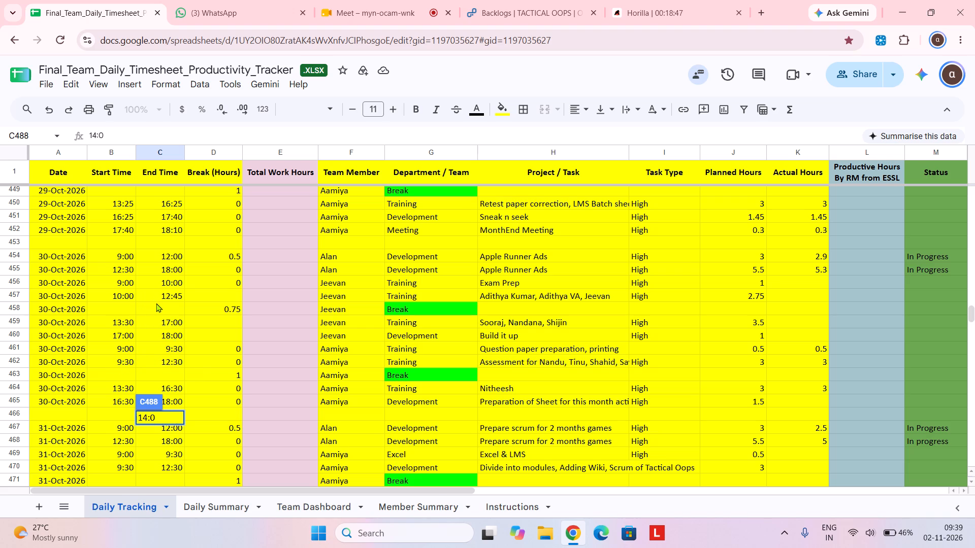
pyautogui.scroll(1, 156, 303)
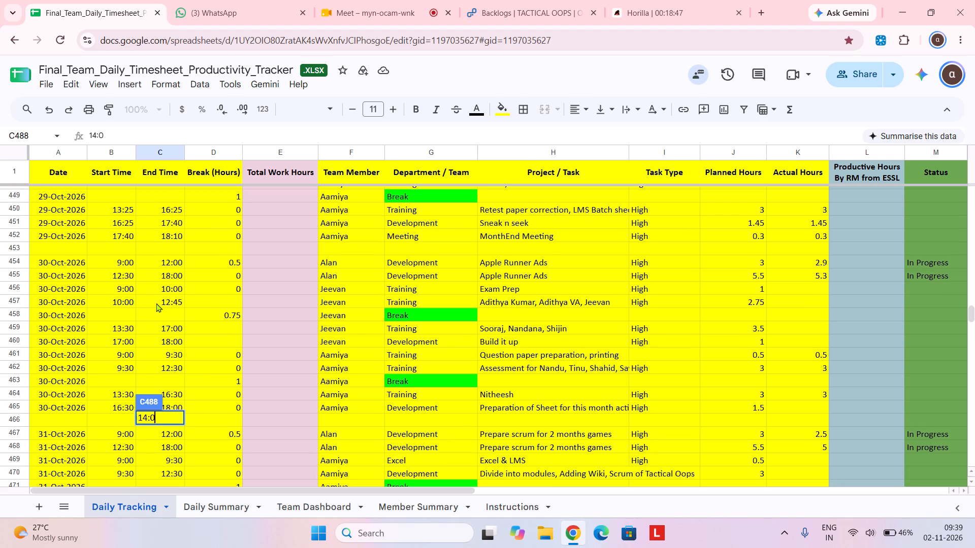
pyautogui.scroll(1, 156, 303)
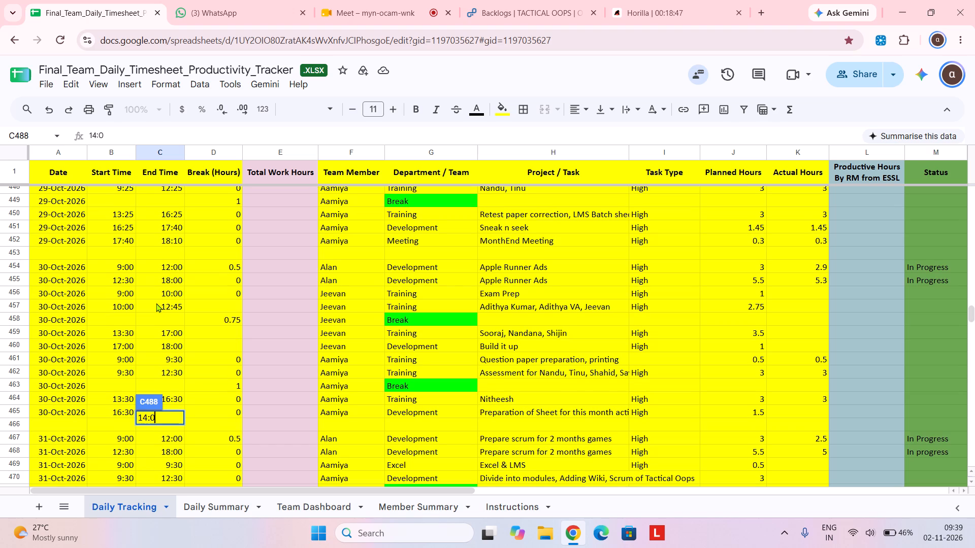
pyautogui.scroll(1, 156, 303)
pyautogui.scroll(-5, 156, 303)
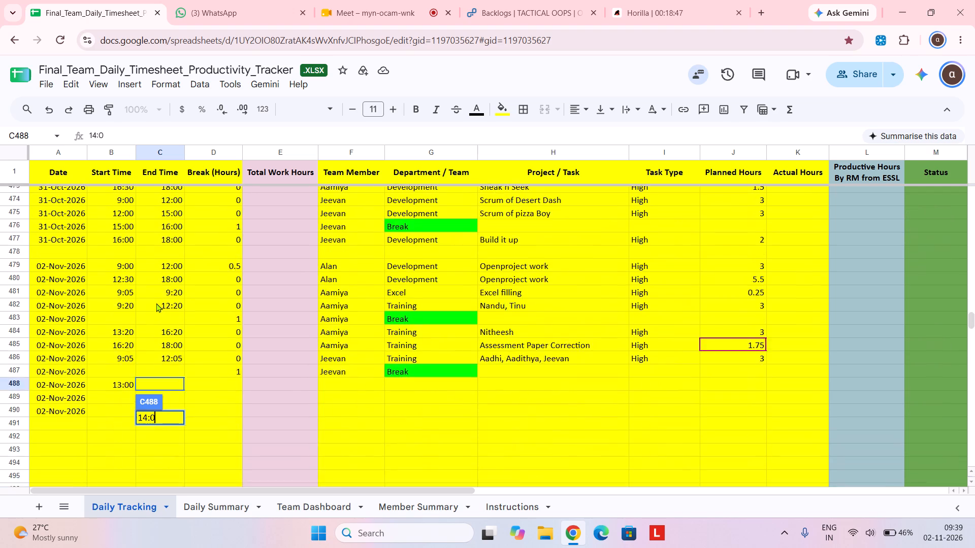
pyautogui.scroll(-1, 156, 303)
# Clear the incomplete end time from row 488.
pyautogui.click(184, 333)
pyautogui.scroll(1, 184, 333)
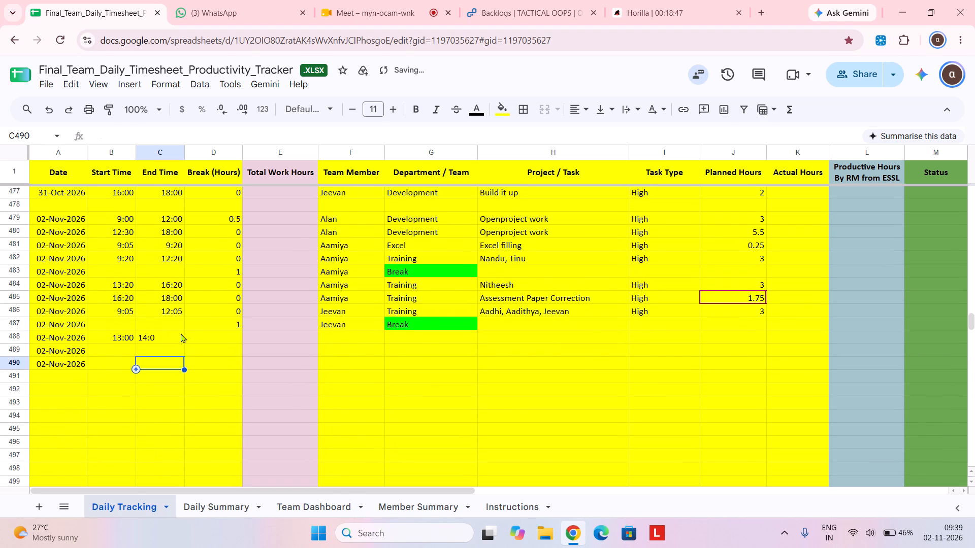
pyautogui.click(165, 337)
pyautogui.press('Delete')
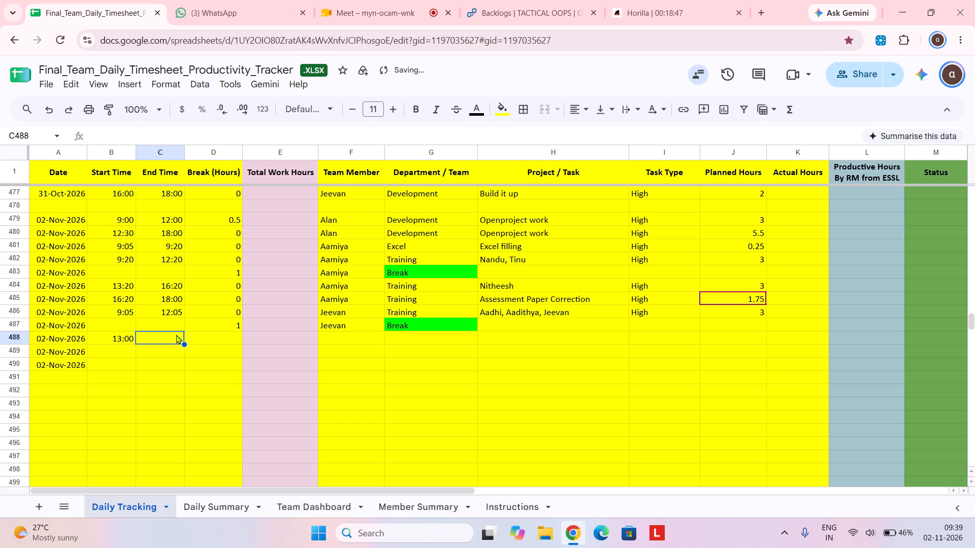
# Change the end time of Jeevan's training entry in row 486 to 14:00.
pyautogui.click(166, 313)
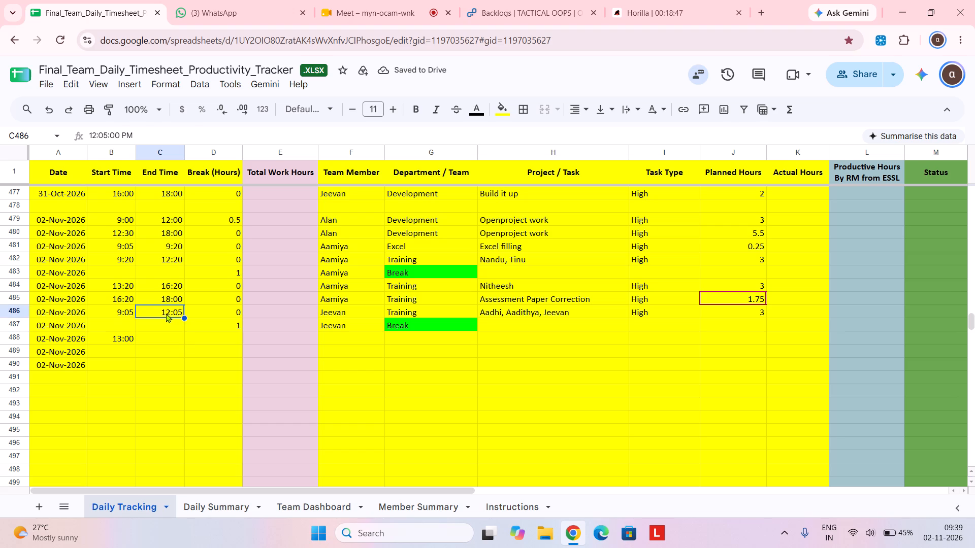
pyautogui.write('14')
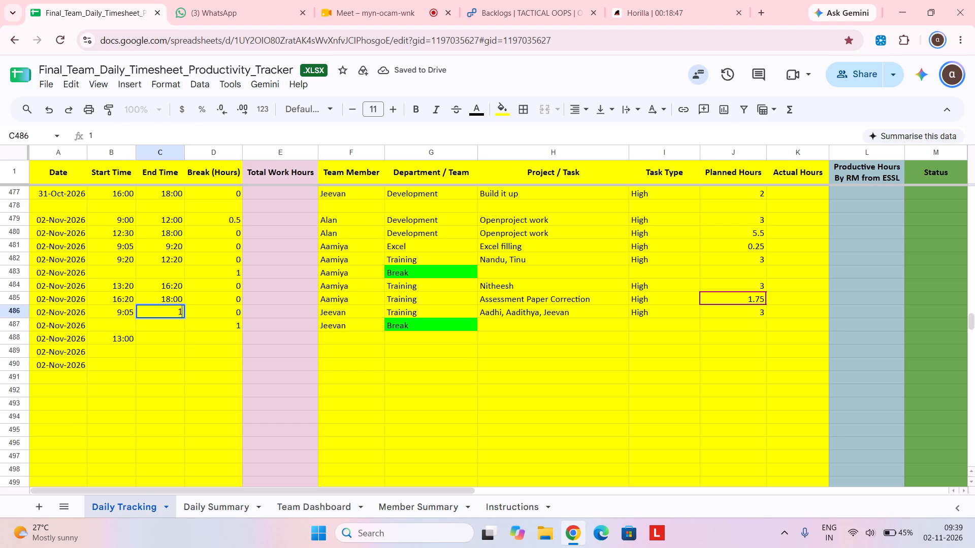
pyautogui.write(':00')
pyautogui.press('Down')
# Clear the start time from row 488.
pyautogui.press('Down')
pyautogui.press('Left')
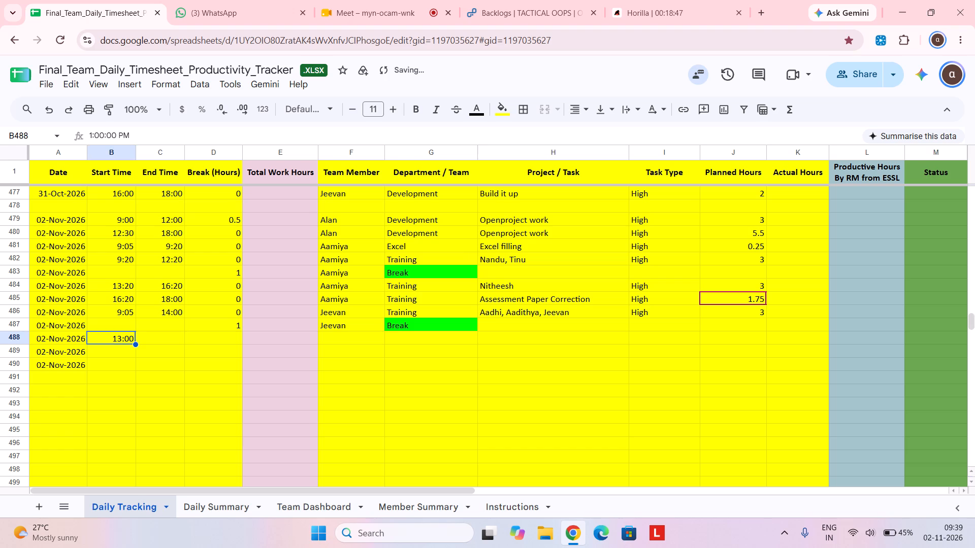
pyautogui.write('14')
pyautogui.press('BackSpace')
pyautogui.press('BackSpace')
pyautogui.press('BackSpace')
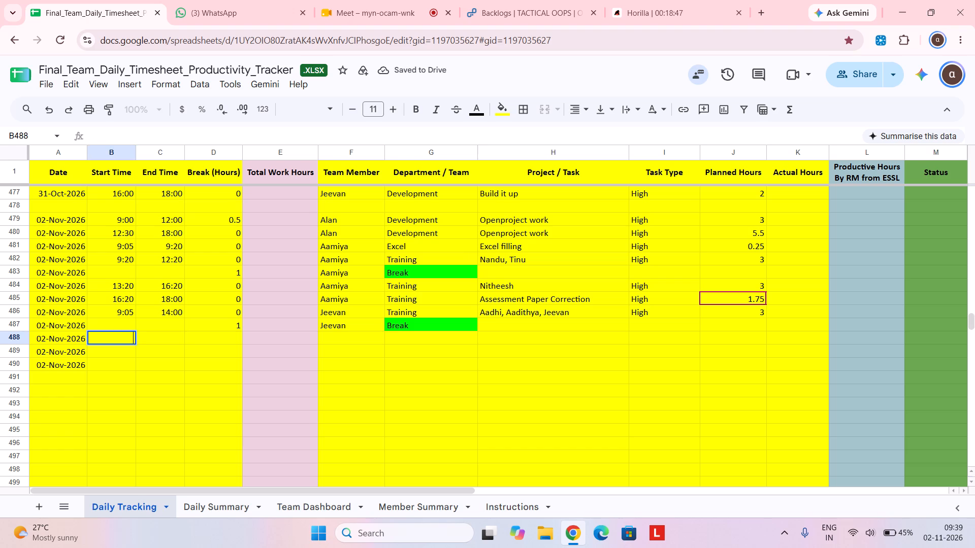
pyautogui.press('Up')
# Enter a start time of 14:00 and an end time of 17:00 for Jeevan's entry in row 487.
pyautogui.write('14')
pyautogui.write(':00')
pyautogui.press('Right')
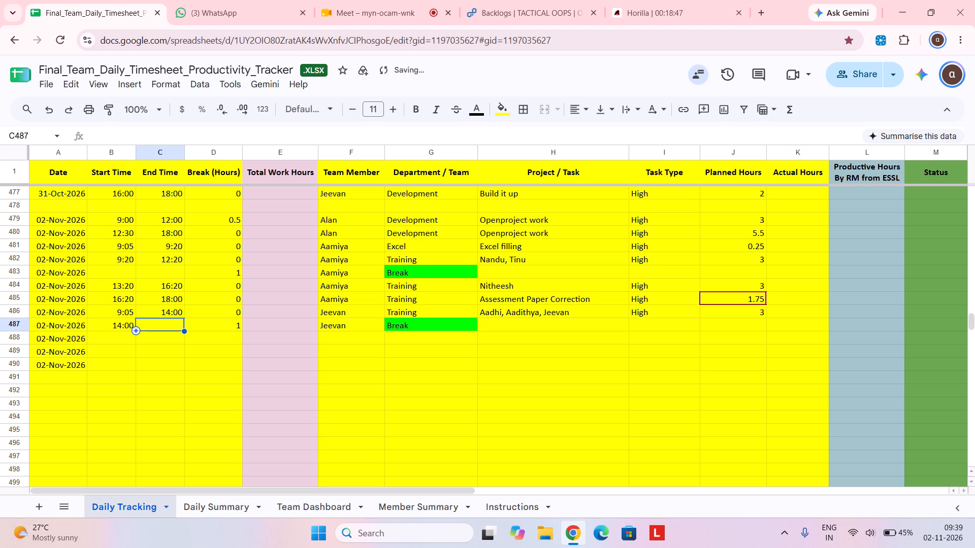
pyautogui.write('17')
pyautogui.write(':00')
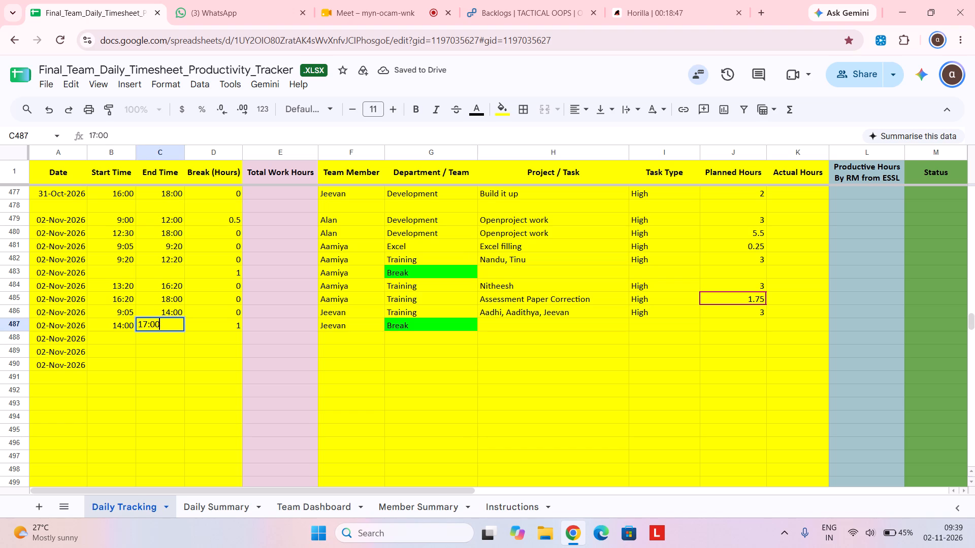
pyautogui.press('Down')
# Enter a start time of 17:00, an end time of 18:00 and 0 break hours in row 488.
pyautogui.press('Left')
pyautogui.write('17:00')
pyautogui.press('Right')
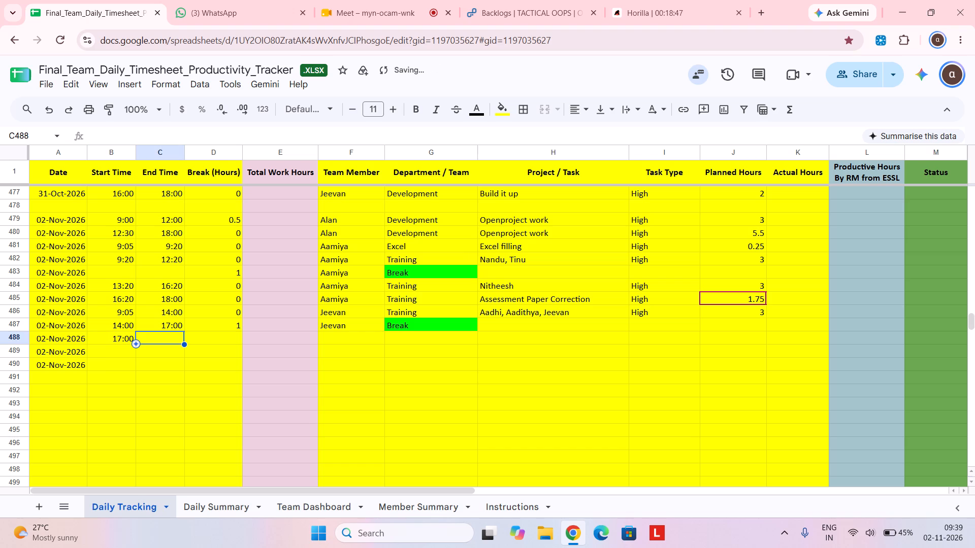
pyautogui.write('18')
pyautogui.write(':00')
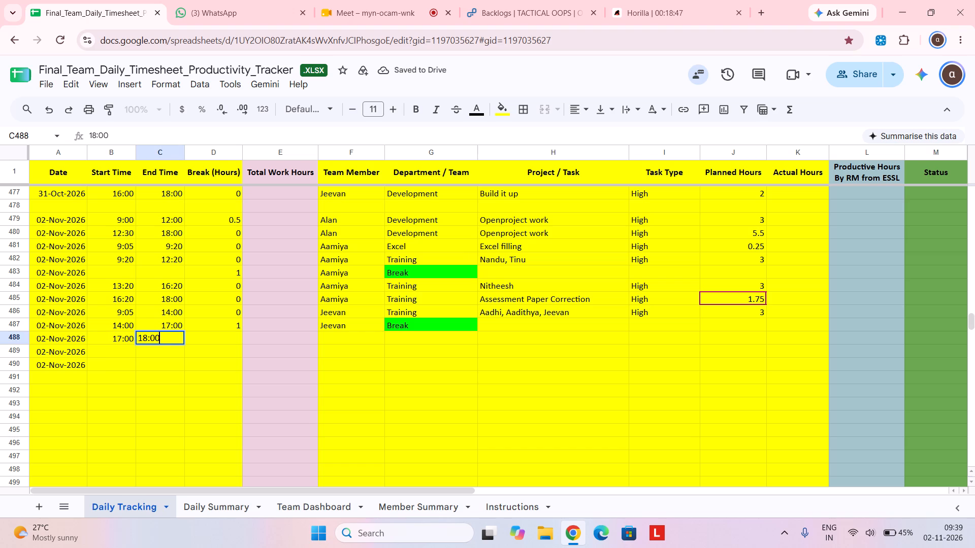
pyautogui.press('Right')
pyautogui.press('0')
pyautogui.press('Right')
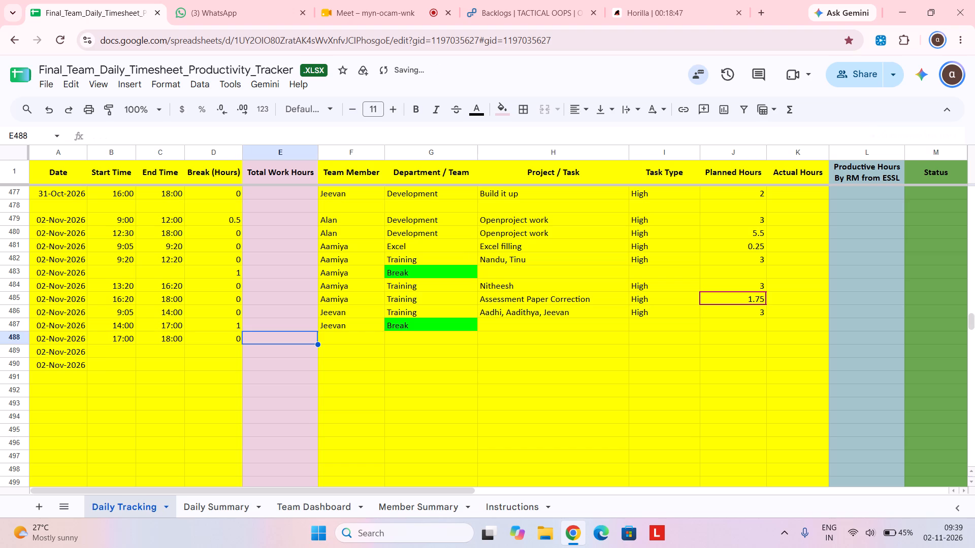
# Change the break hours of Jeevan's entry in row 487 to 0.
pyautogui.press('Left')
pyautogui.press('Up')
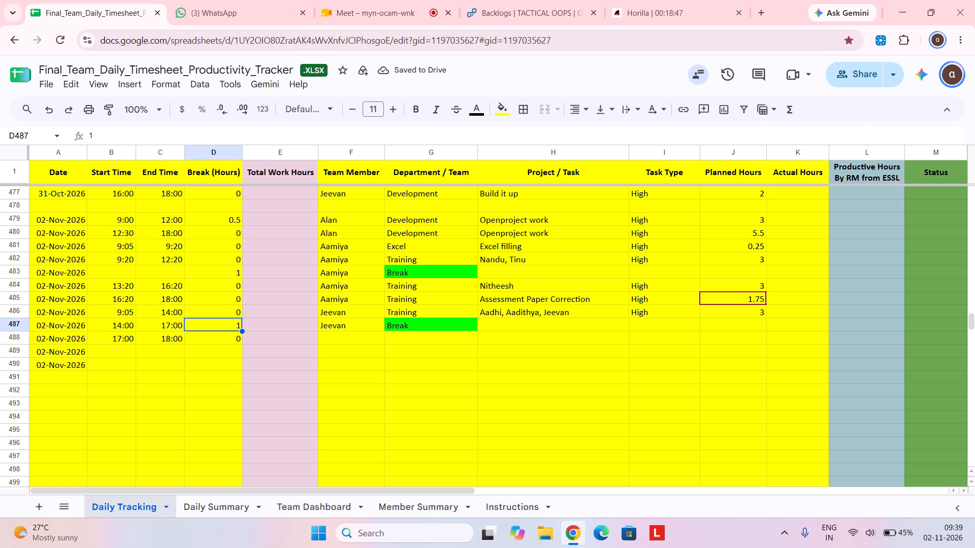
pyautogui.press('0')
pyautogui.press('Right')
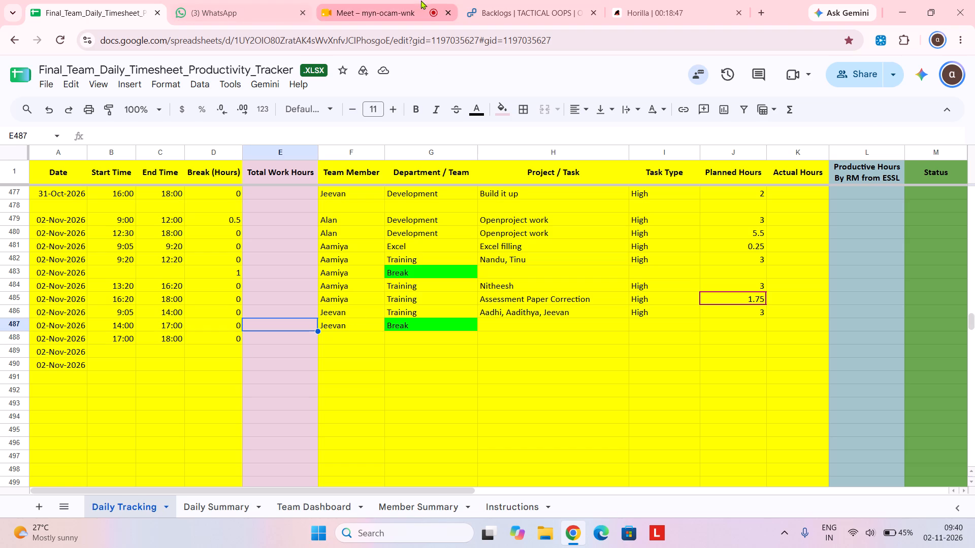
# Switch to OpenProject, reload the TACTICAL OOPS backlog page and look through its inbox items.
pyautogui.click(473, 14)
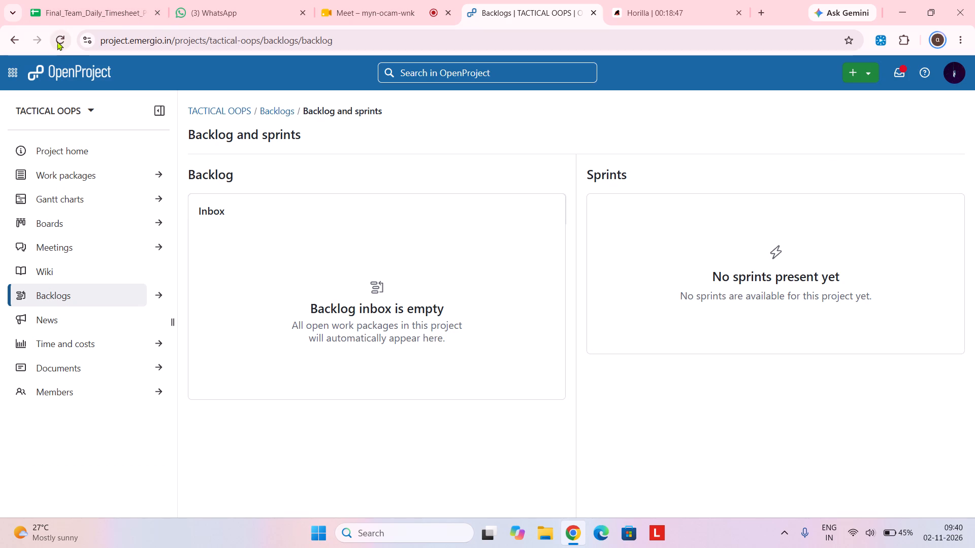
pyautogui.click(59, 43)
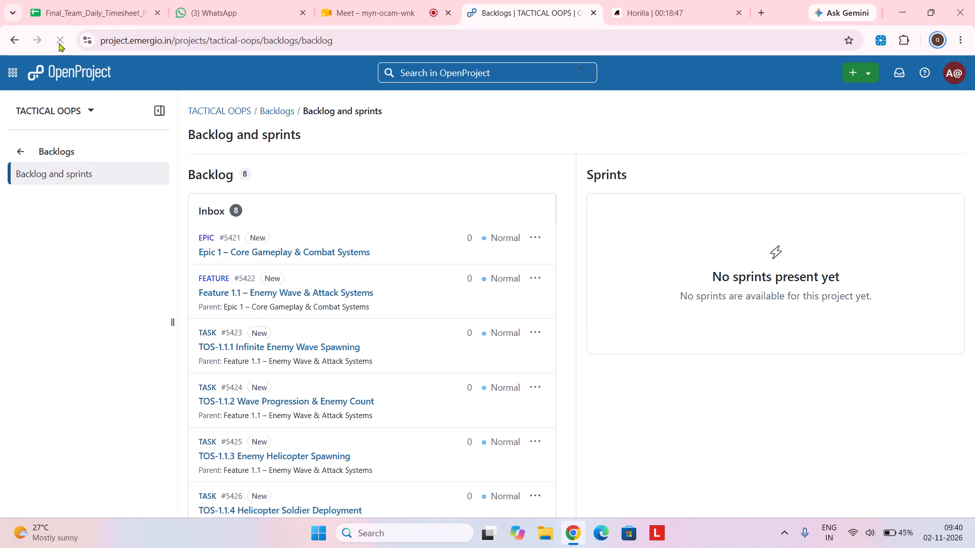
pyautogui.scroll(-5, 380, 404)
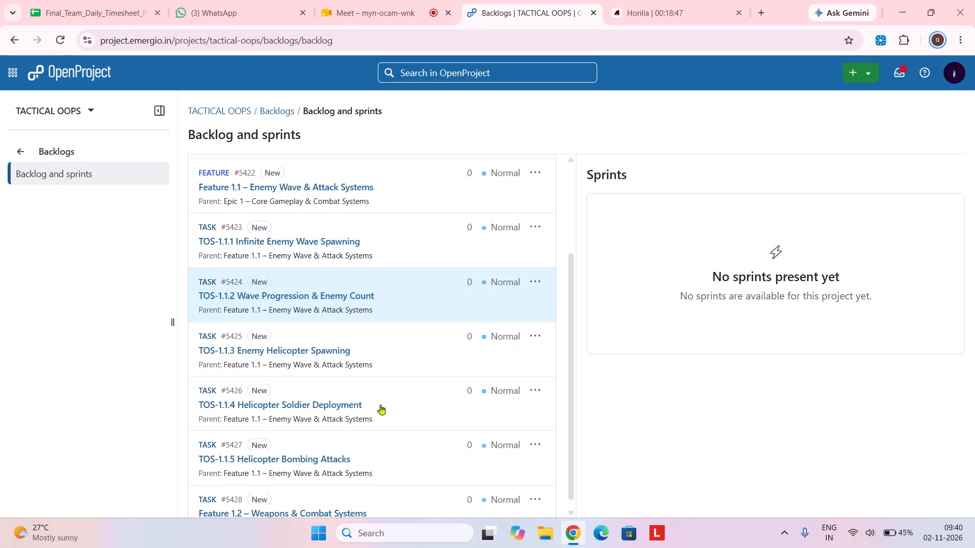
pyautogui.scroll(3, 380, 404)
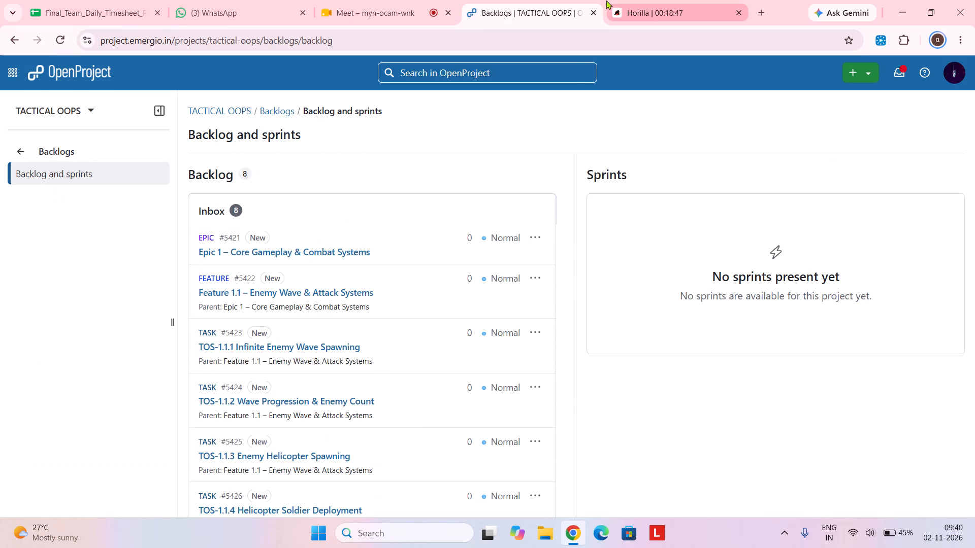
# Return to the timesheet tracker and clear the unused dates in rows 489 and 490.
pyautogui.click(107, 0)
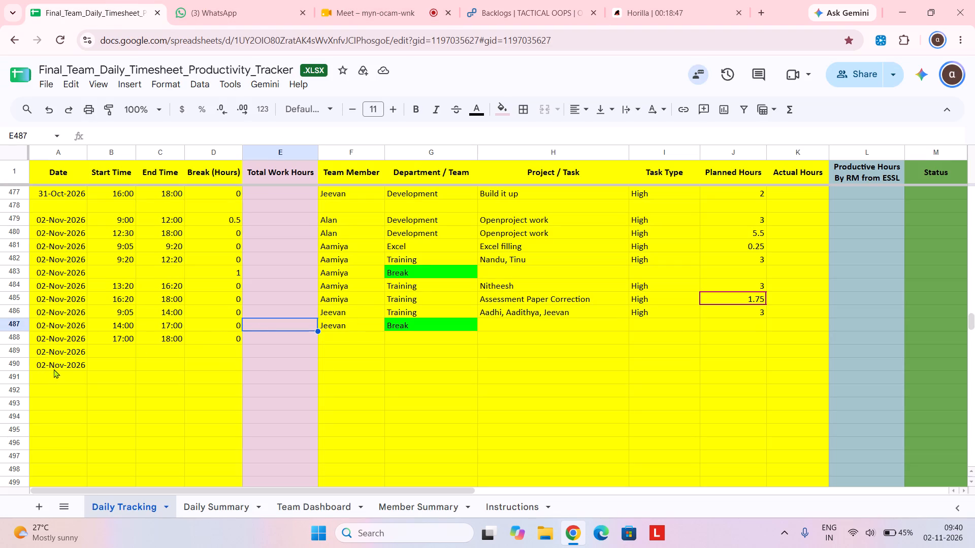
pyautogui.moveTo(53, 369); pyautogui.dragTo(58, 352)
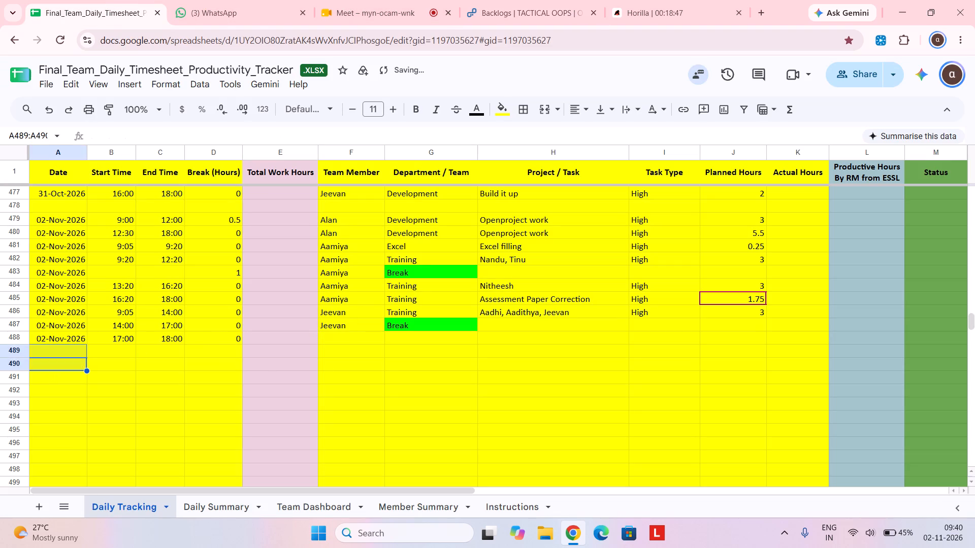
# Set the break hours of Jeevan's entry in row 486 to 0.95.
pyautogui.click(189, 370)
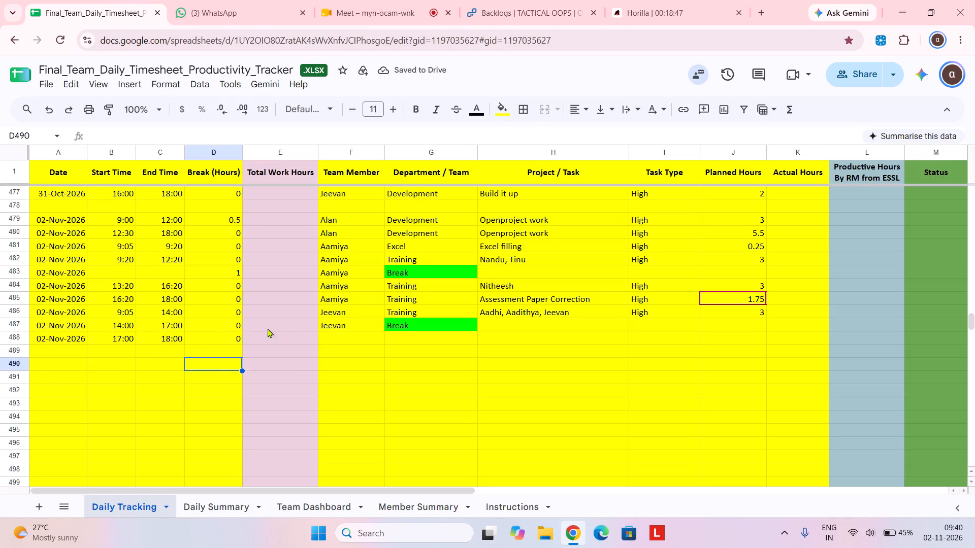
pyautogui.click(217, 312)
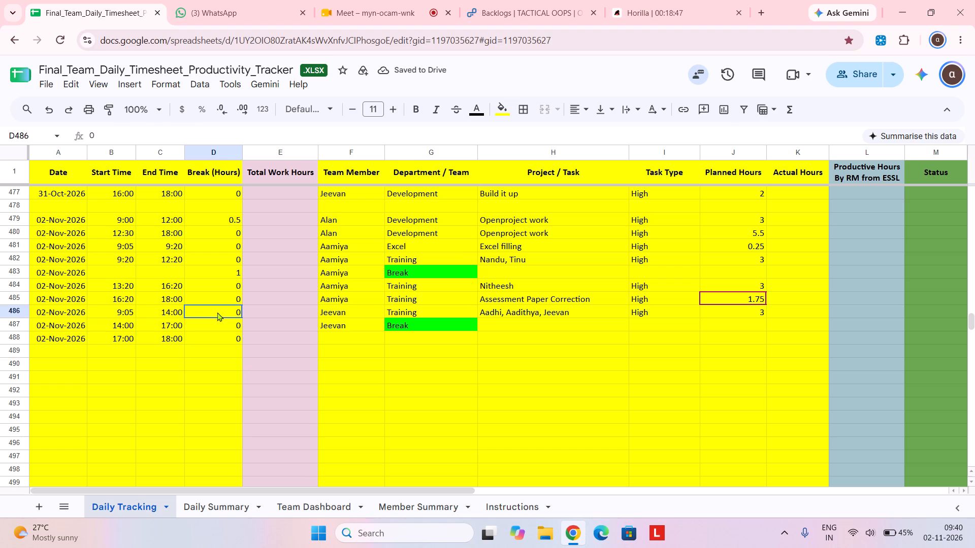
pyautogui.press('0')
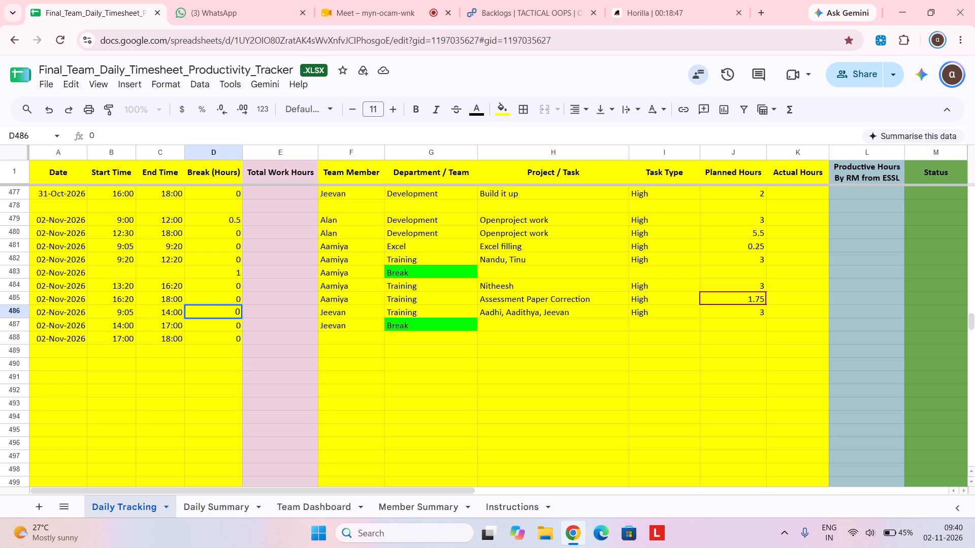
pyautogui.write('.95')
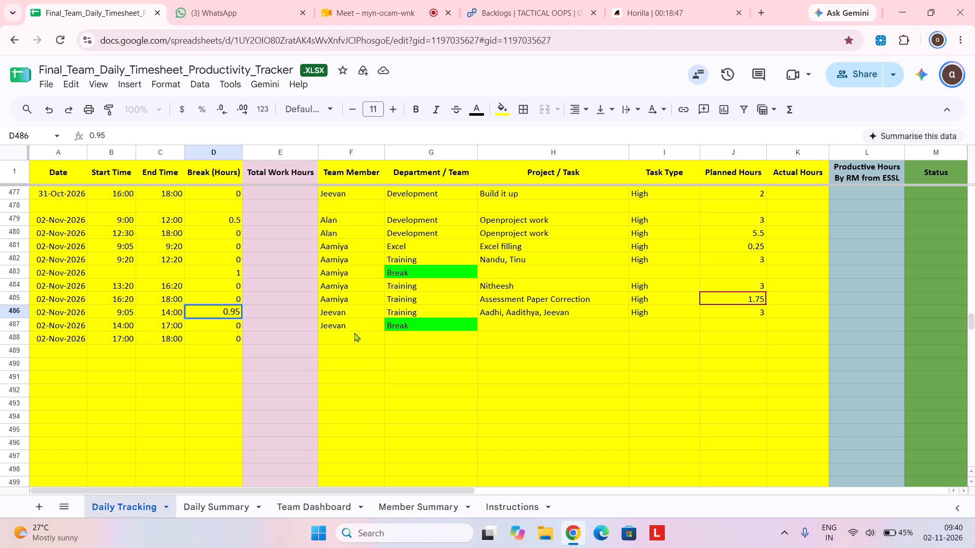
# Enter Jeevan as the team member and Development as the department in row 488.
pyautogui.click(356, 342)
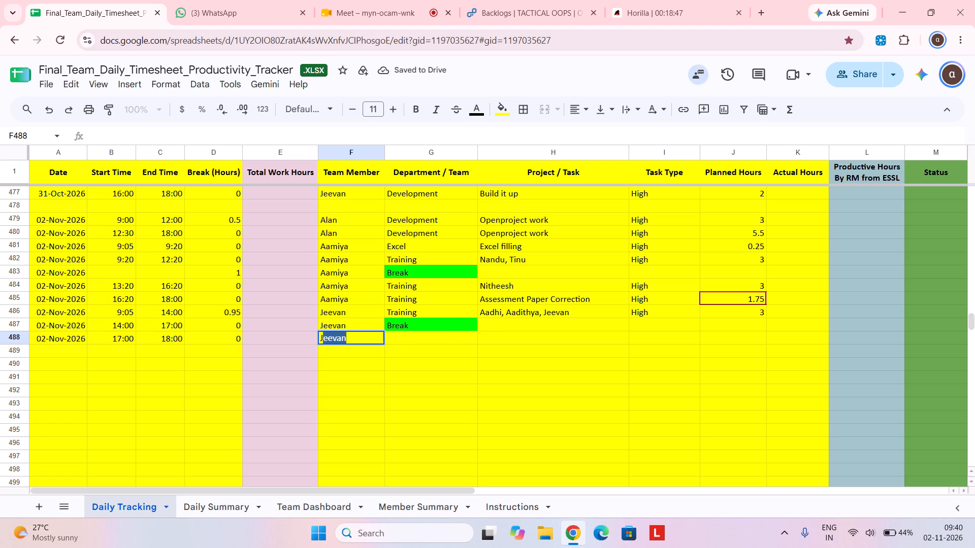
pyautogui.press('e')
pyautogui.press('Tab')
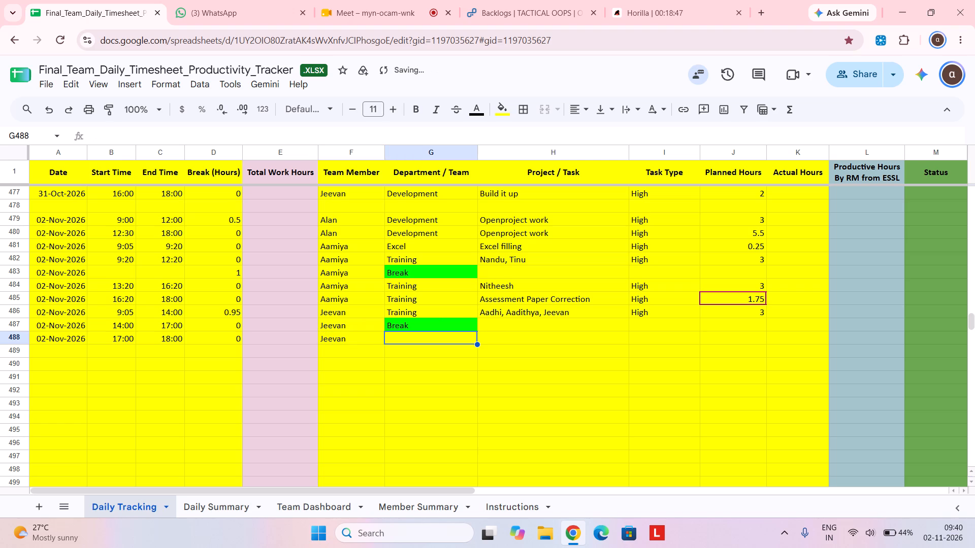
pyautogui.press('Tab')
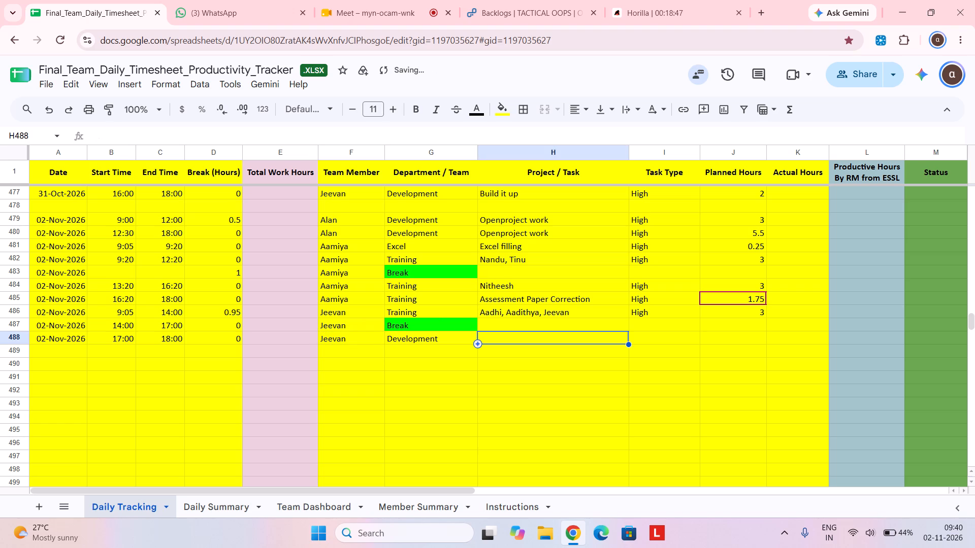
# Fill the department cell in row 487 yellow and change its entry to Training.
pyautogui.press('Up')
pyautogui.press('Left')
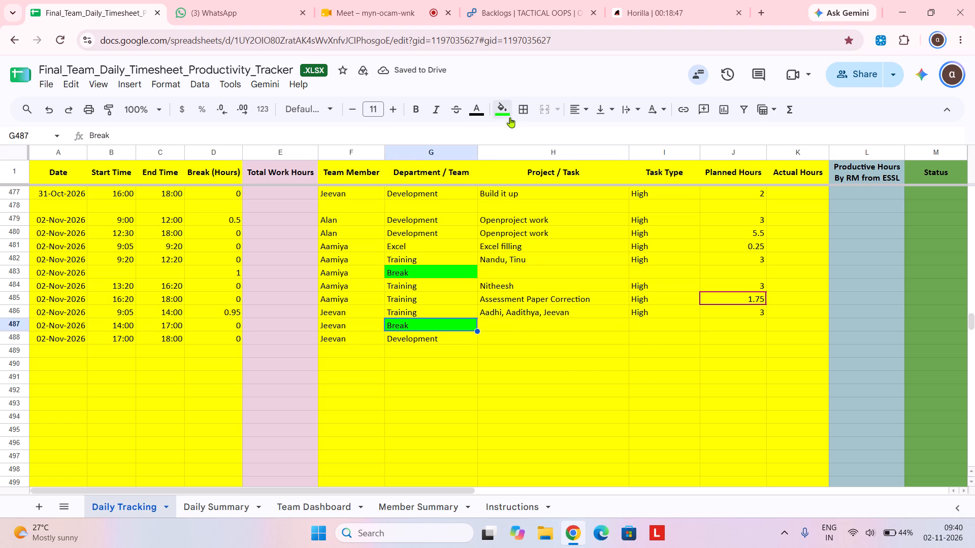
pyautogui.click(505, 111)
pyautogui.click(544, 168)
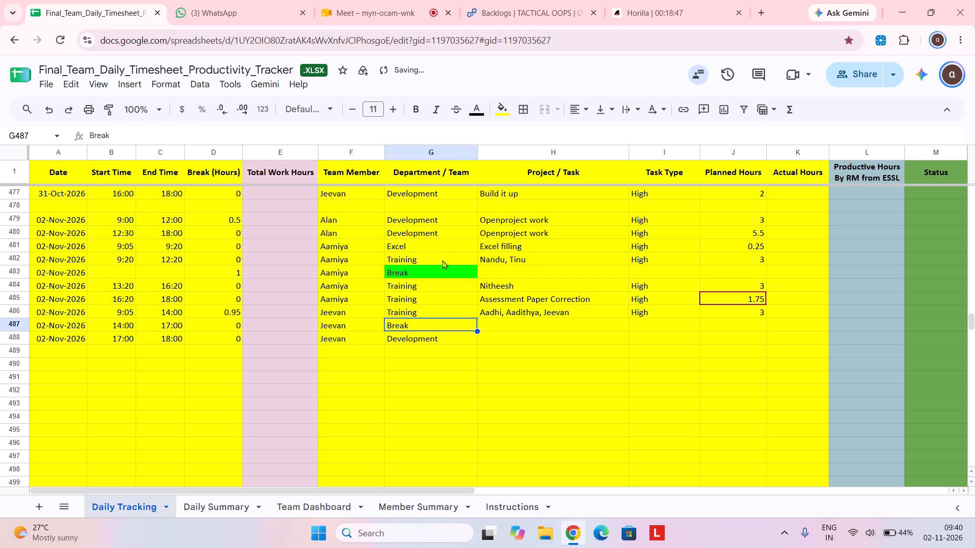
pyautogui.press('BackSpace')
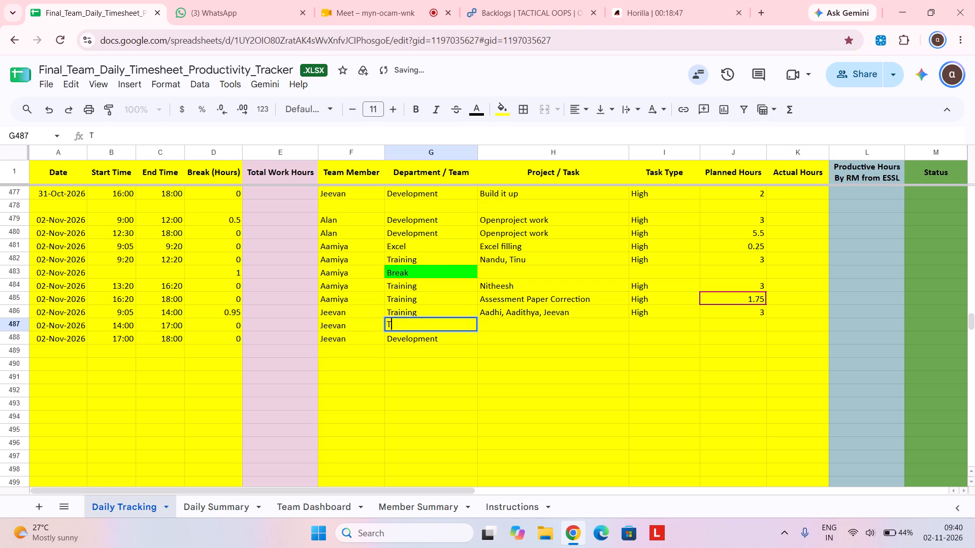
pyautogui.press('BackSpace')
pyautogui.press('BackSpace')
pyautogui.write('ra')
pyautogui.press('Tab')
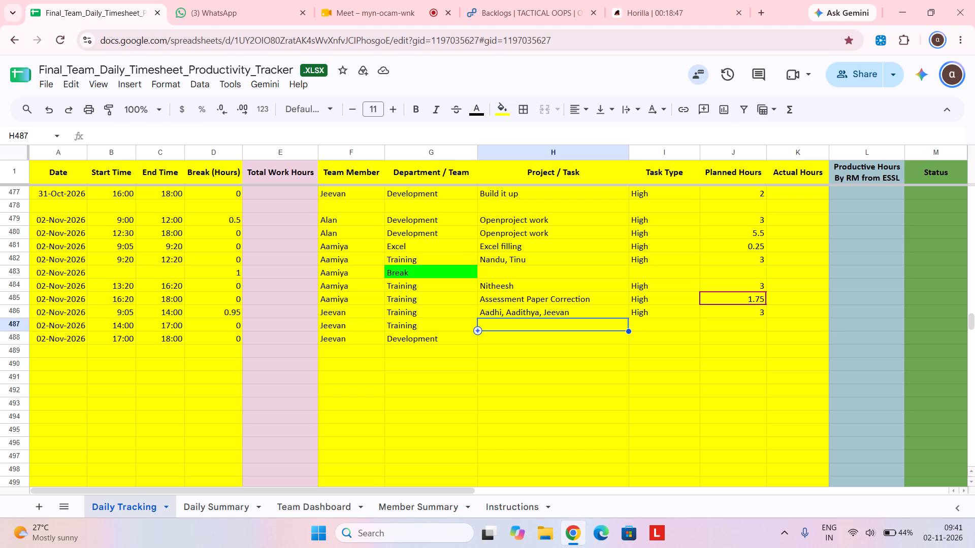
# Complete row 487 with the task "Sooraj, Nandana, shijin", task type High and 3 planned hours.
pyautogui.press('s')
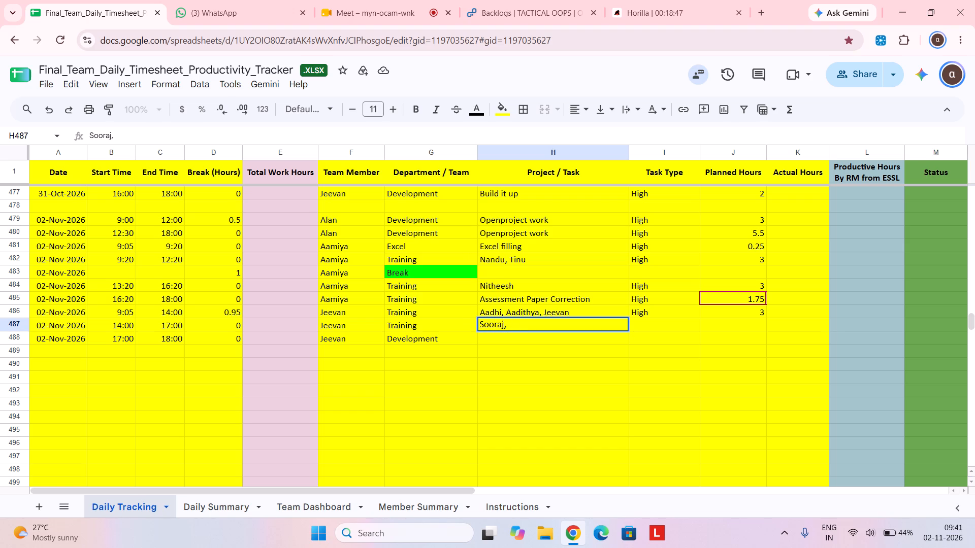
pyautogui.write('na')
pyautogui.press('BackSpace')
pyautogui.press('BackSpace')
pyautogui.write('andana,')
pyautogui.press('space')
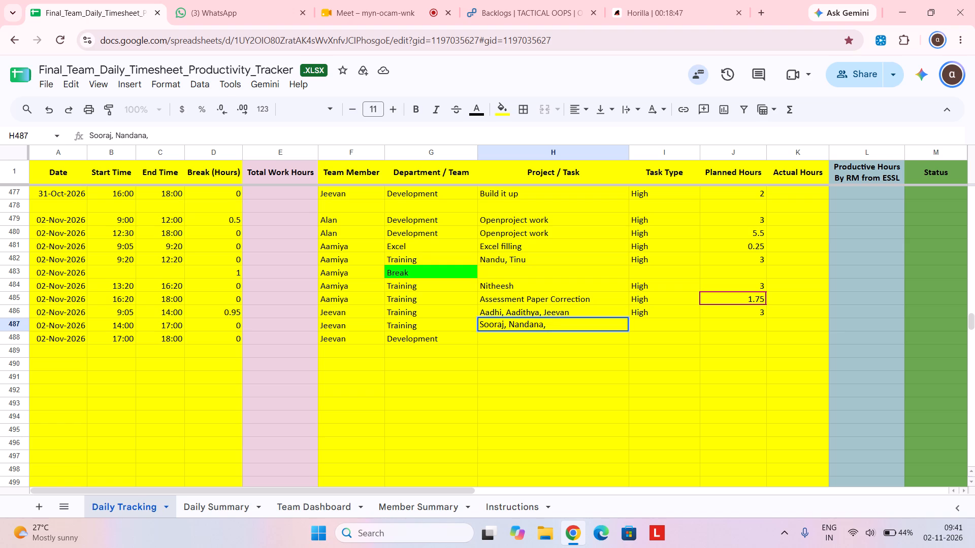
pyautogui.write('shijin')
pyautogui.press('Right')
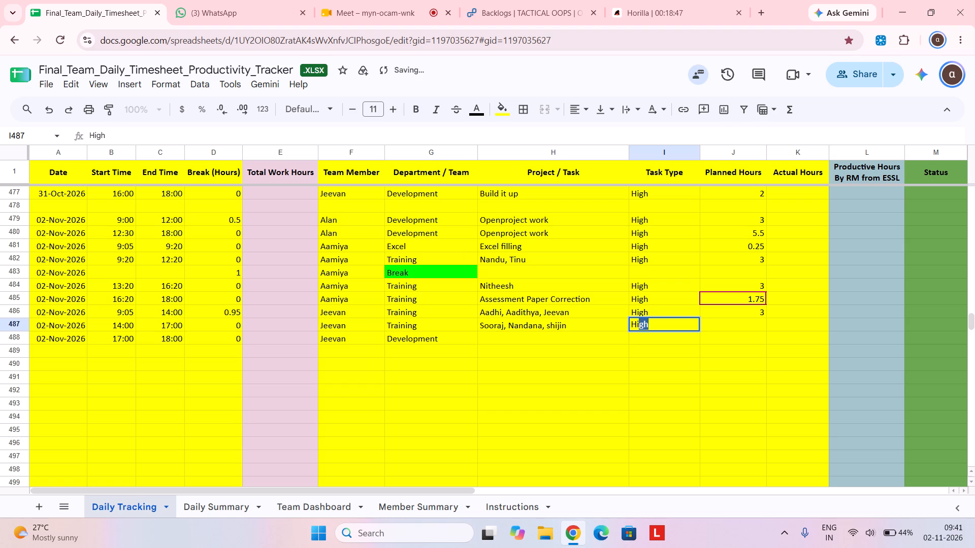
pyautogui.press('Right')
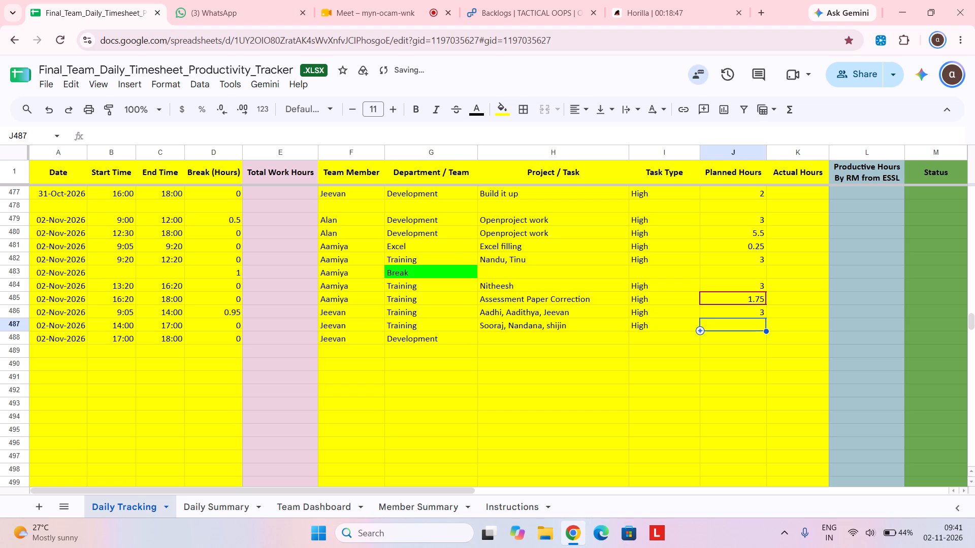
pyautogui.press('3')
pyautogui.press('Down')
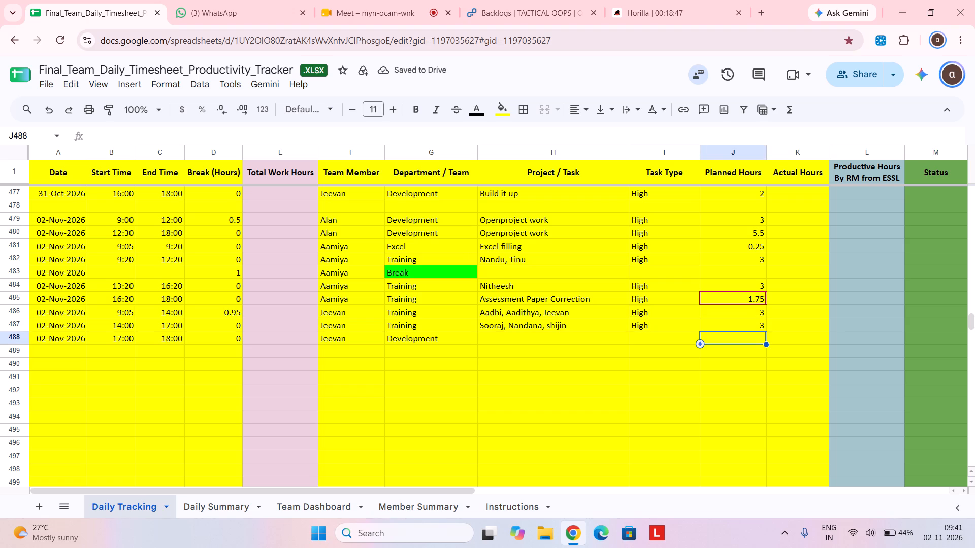
# Complete row 488 with the task Scrum, task type High and 1 planned hour.
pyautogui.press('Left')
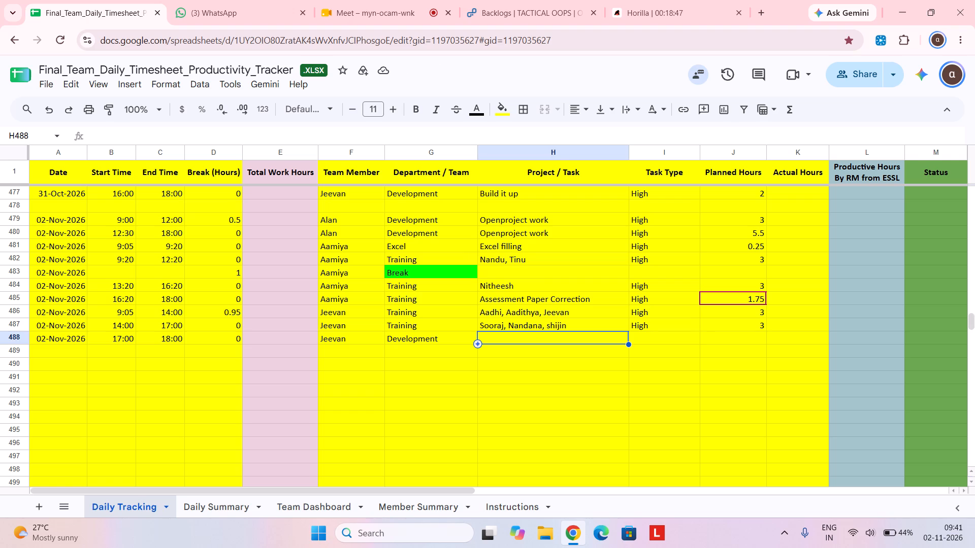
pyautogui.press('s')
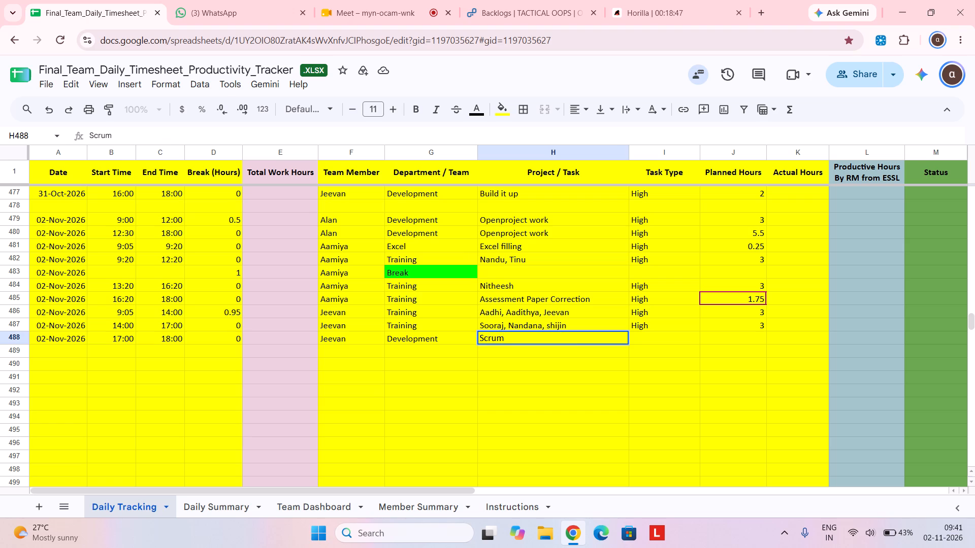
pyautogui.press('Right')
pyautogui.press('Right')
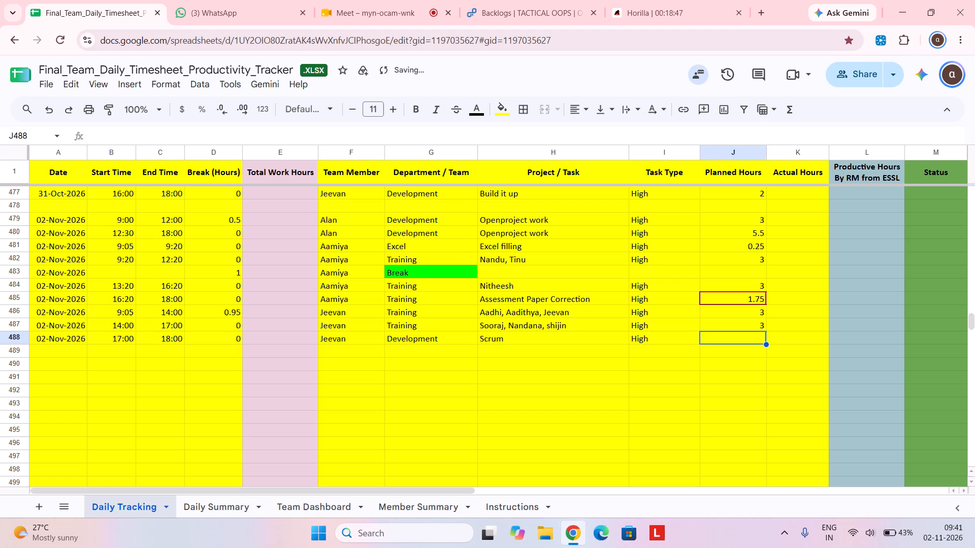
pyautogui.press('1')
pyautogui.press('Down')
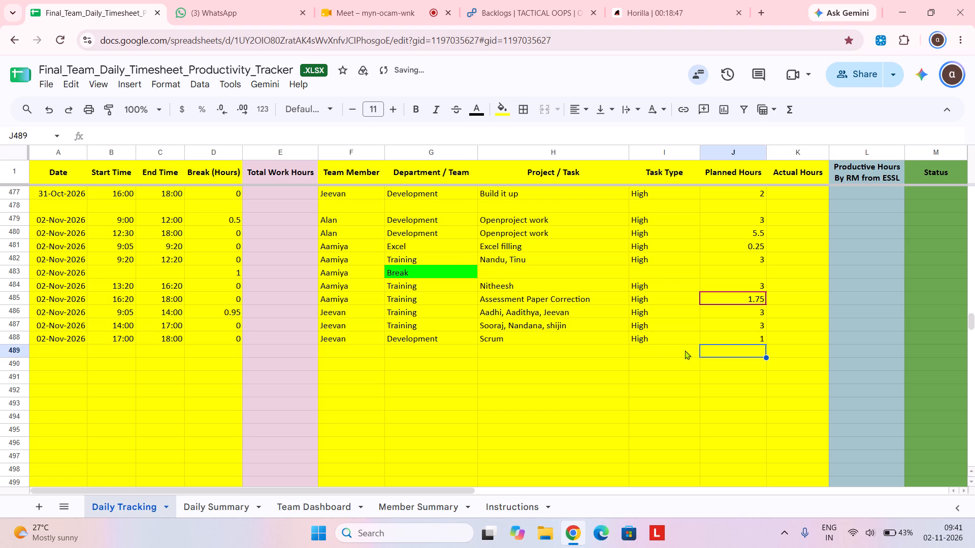
# Check the sum of Jeevan's planned hours in rows 486 to 488 and set row 486's planned hours to 4.
pyautogui.moveTo(737, 313); pyautogui.dragTo(745, 345)
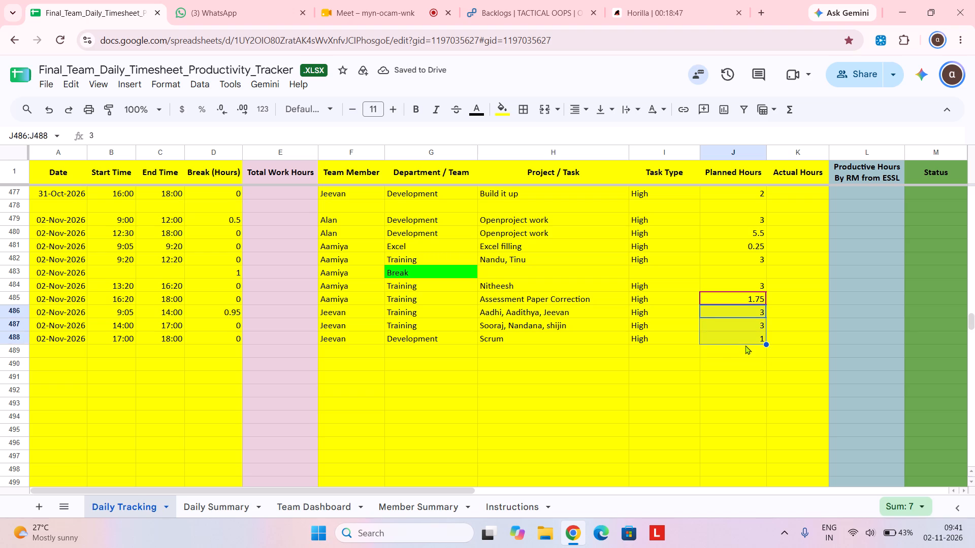
pyautogui.click(726, 363)
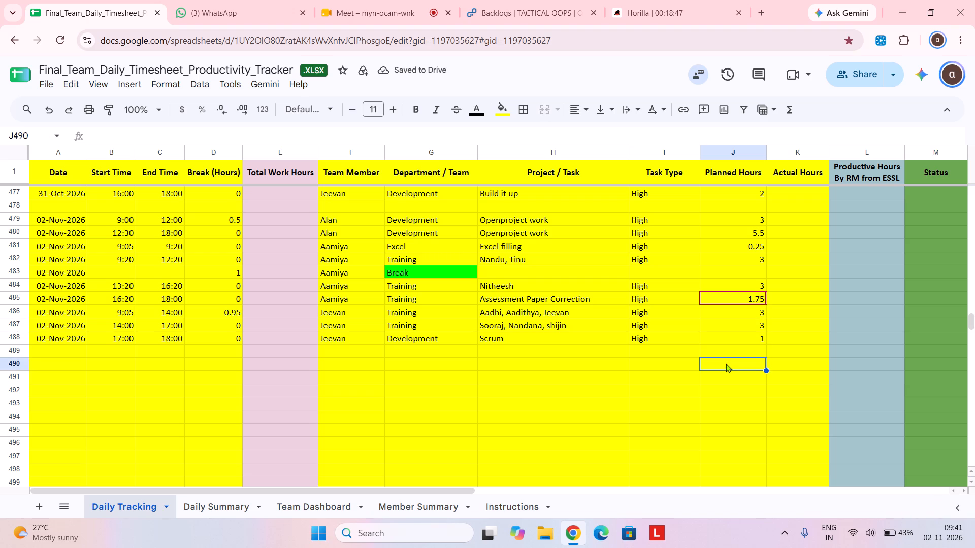
pyautogui.doubleClick(762, 313)
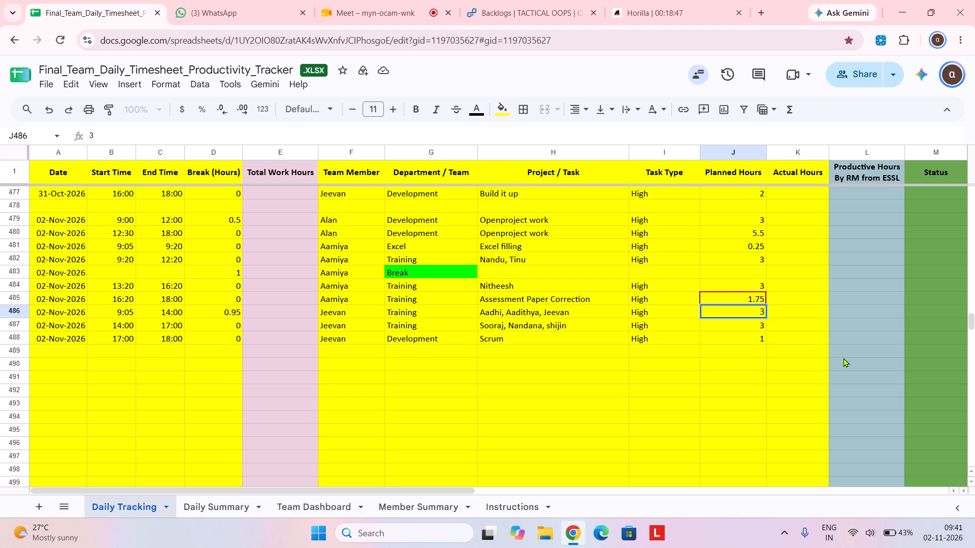
pyautogui.press('.')
pyautogui.press('BackSpace')
pyautogui.press('BackSpace')
pyautogui.press('4')
pyautogui.click(828, 396)
pyautogui.moveTo(750, 316); pyautogui.dragTo(751, 350)
pyautogui.click(774, 368)
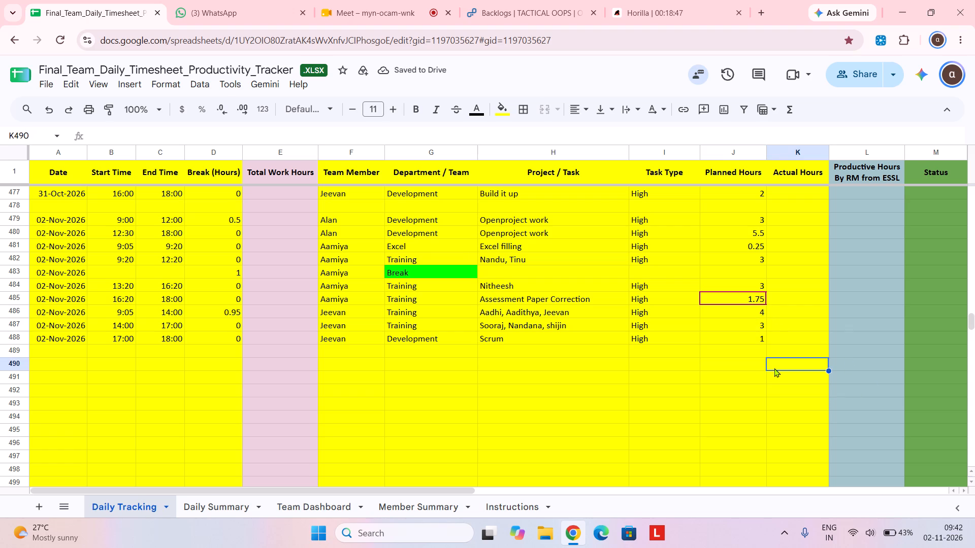